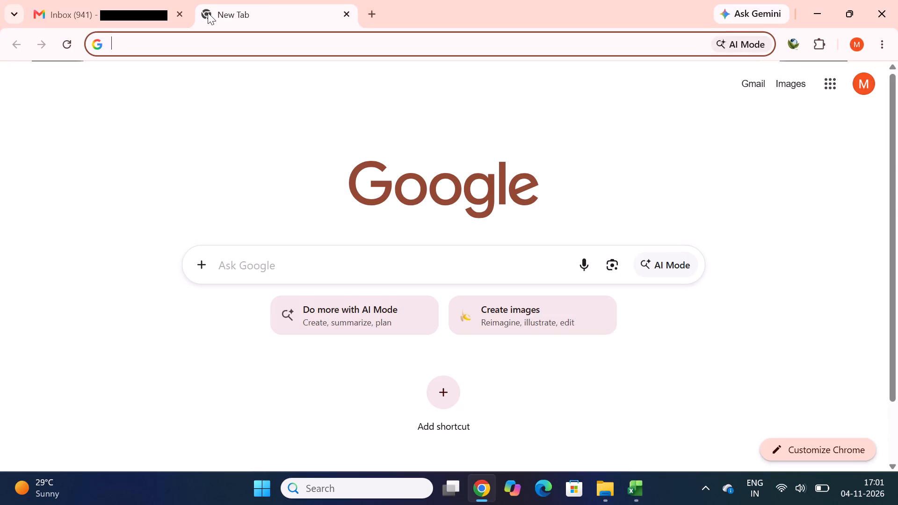
Search Google for "orbis reporting" using the suggested earlier query.
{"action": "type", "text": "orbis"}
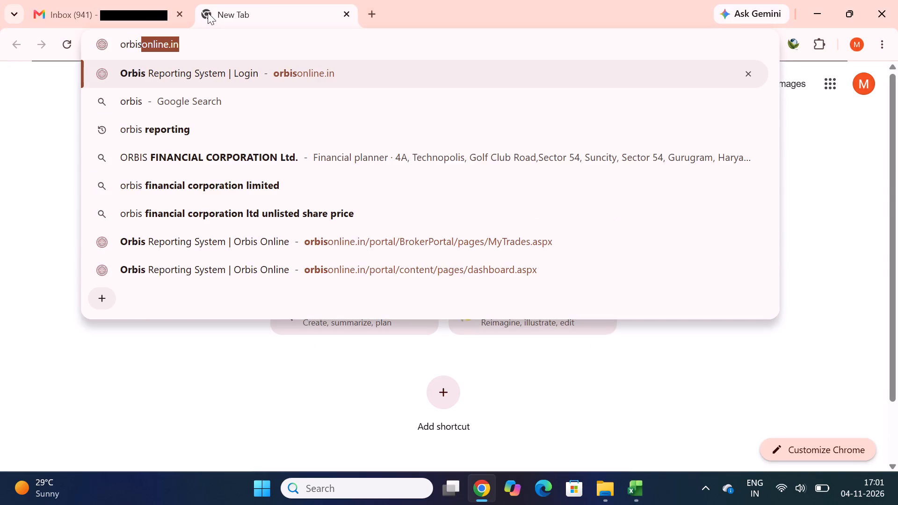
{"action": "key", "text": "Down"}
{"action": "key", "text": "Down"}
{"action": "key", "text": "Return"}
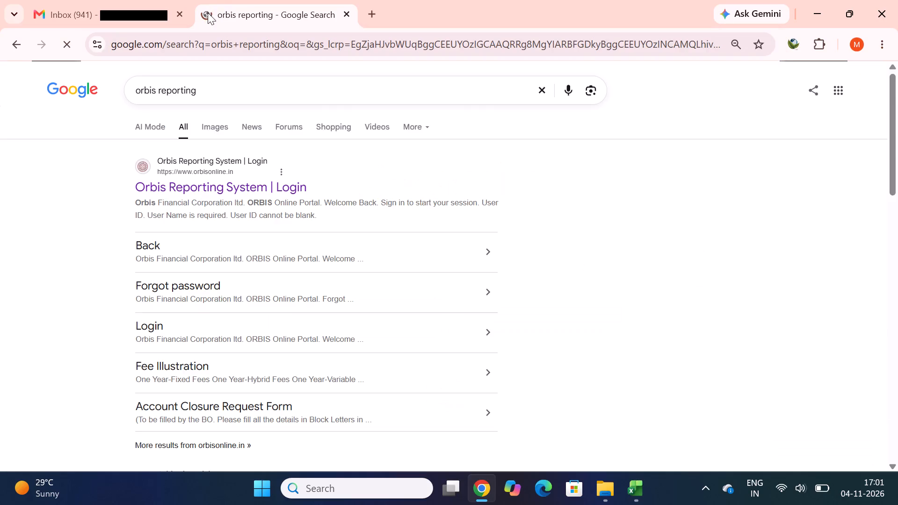
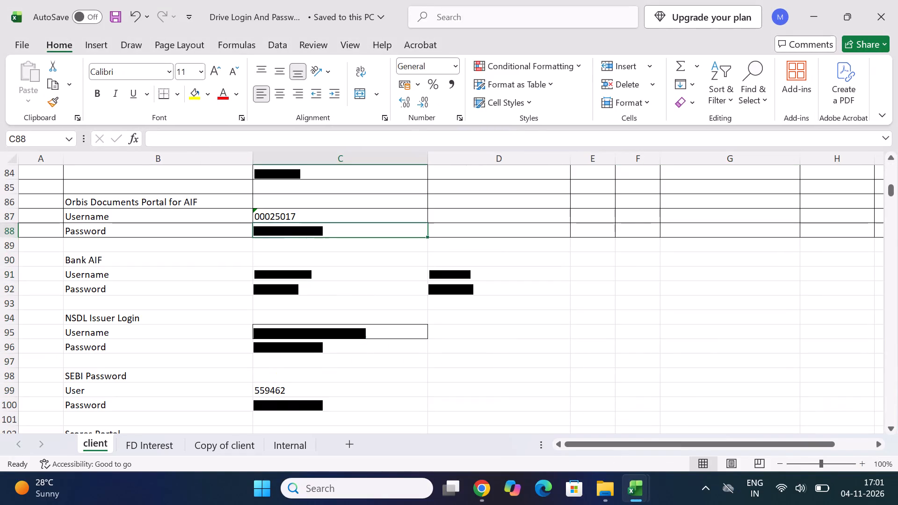
Copy the Orbis Documents Portal for AIF username from the client sheet and switch away from the credentials workbook.
{"action": "key", "text": "Up"}
{"action": "key", "text": "ctrl+c"}
{"action": "key", "text": "alt+Tab"}
{"action": "key", "text": "alt+Tab"}
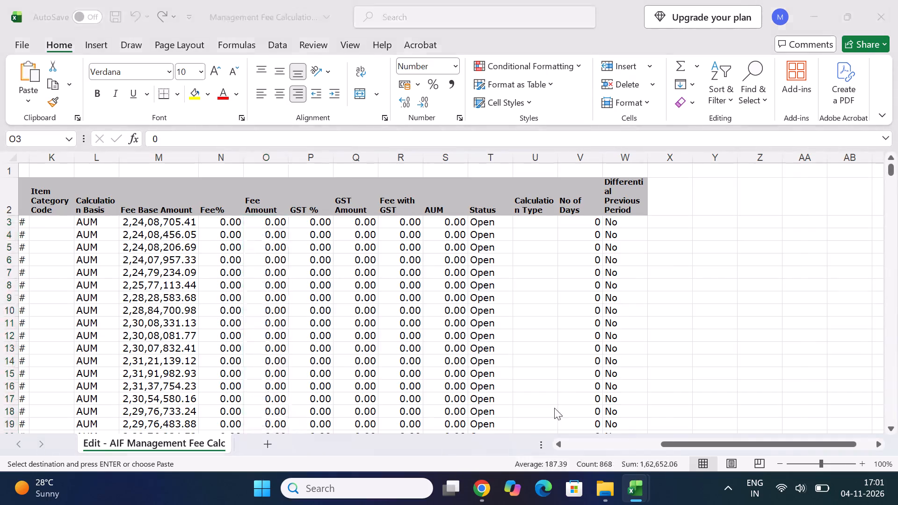
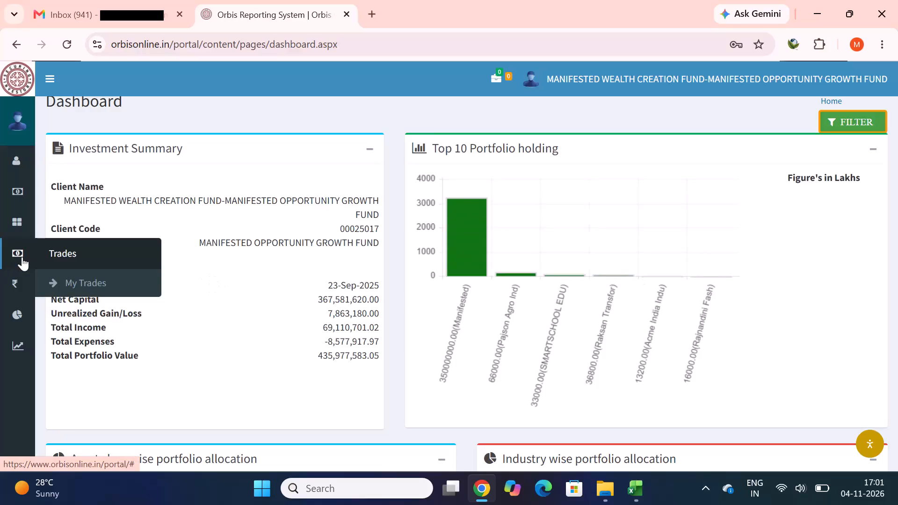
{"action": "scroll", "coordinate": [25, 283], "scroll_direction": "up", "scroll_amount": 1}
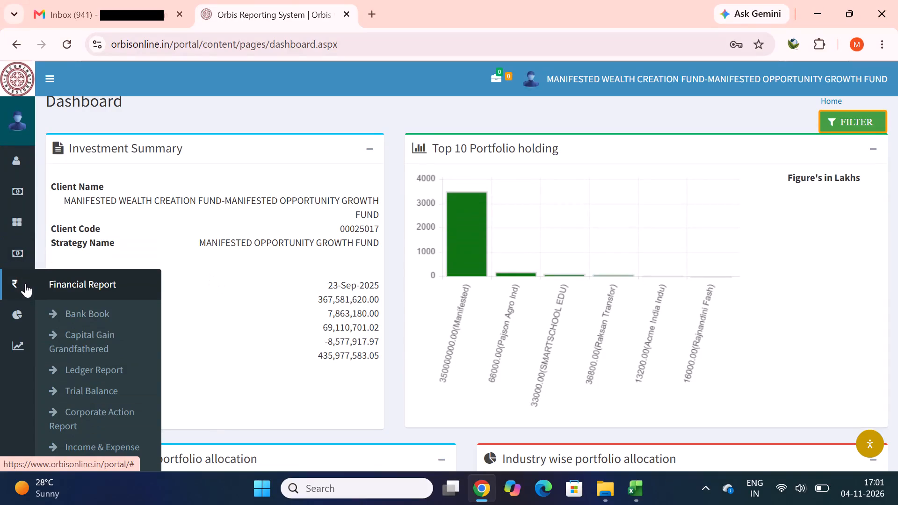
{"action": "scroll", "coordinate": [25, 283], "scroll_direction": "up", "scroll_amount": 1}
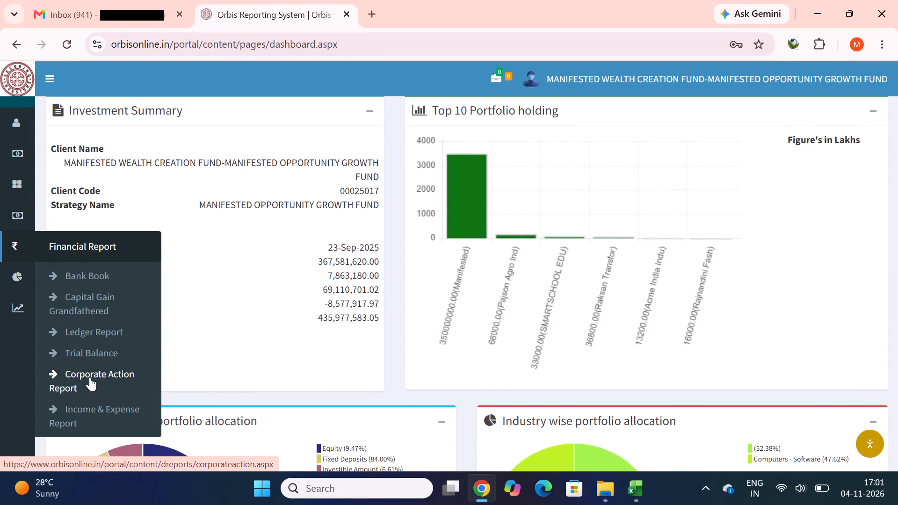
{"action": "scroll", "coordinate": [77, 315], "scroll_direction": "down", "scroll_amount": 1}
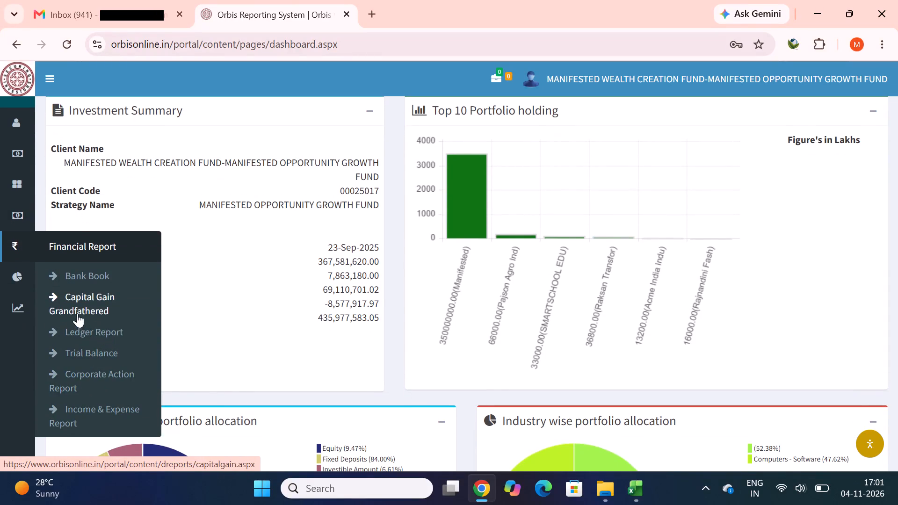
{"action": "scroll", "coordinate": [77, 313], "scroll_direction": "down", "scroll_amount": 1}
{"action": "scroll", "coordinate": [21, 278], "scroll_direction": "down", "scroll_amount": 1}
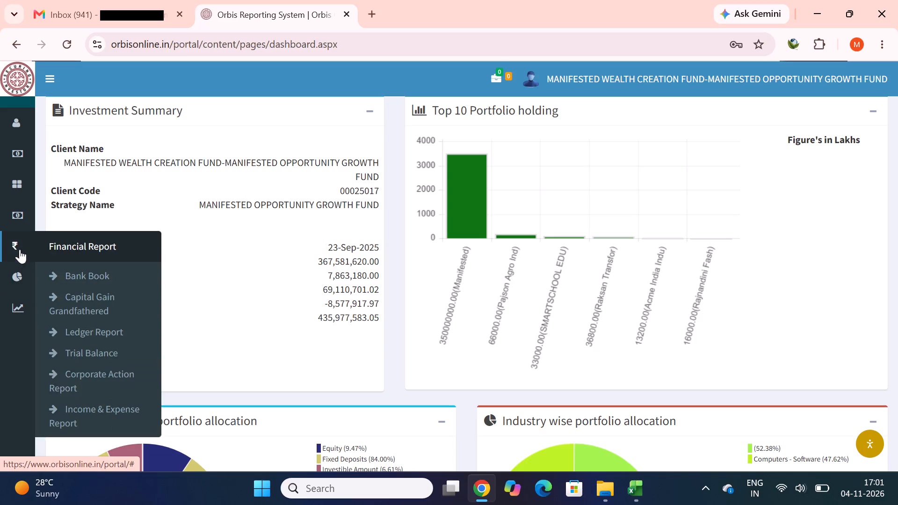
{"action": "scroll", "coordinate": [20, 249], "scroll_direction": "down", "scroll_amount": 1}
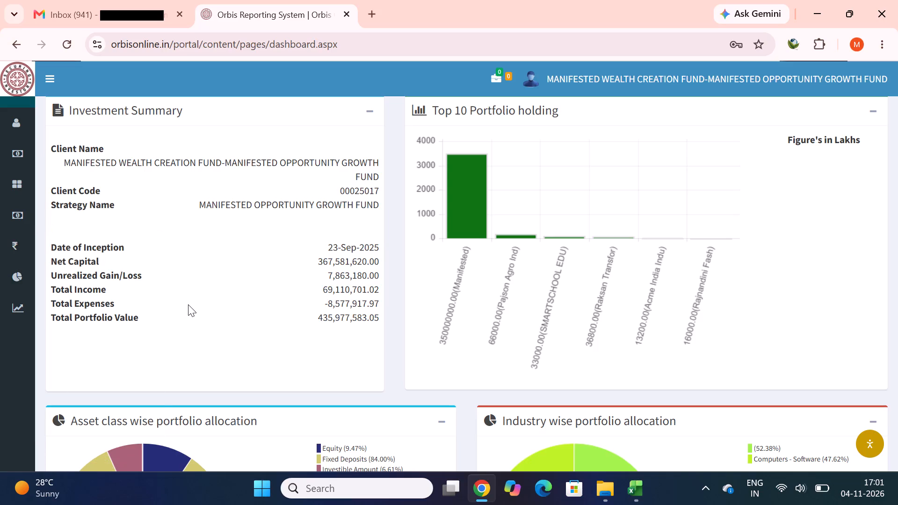
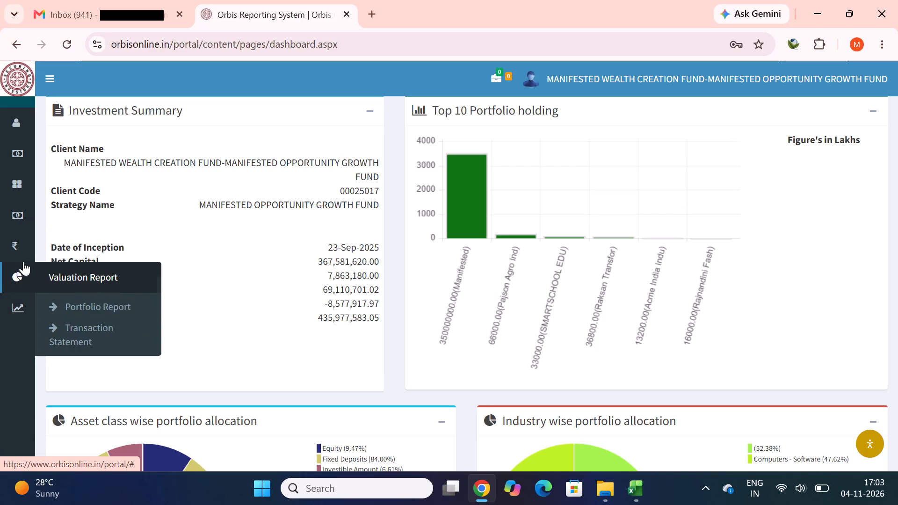
Open the Ledger Report and set its period from 01-Oct-2026 to 31-Oct-2026.
{"action": "scroll", "coordinate": [16, 231], "scroll_direction": "down", "scroll_amount": 1}
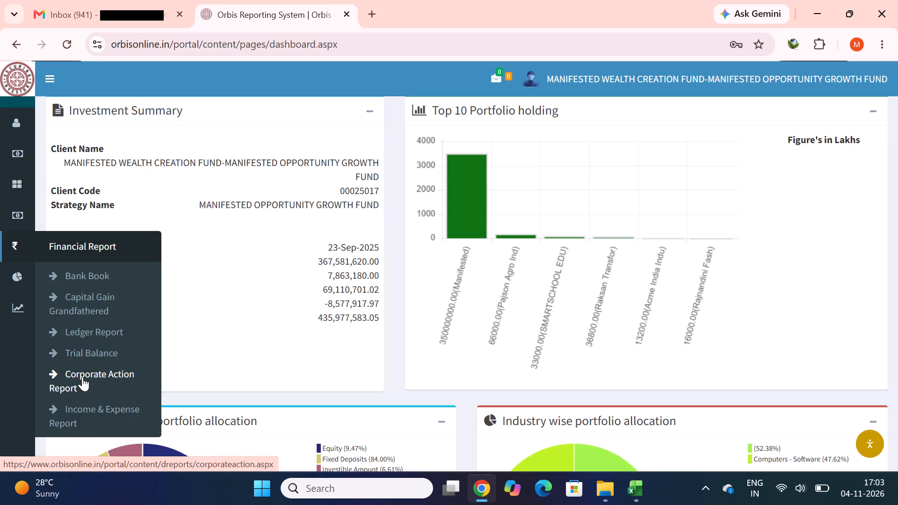
{"action": "left_click", "coordinate": [102, 336]}
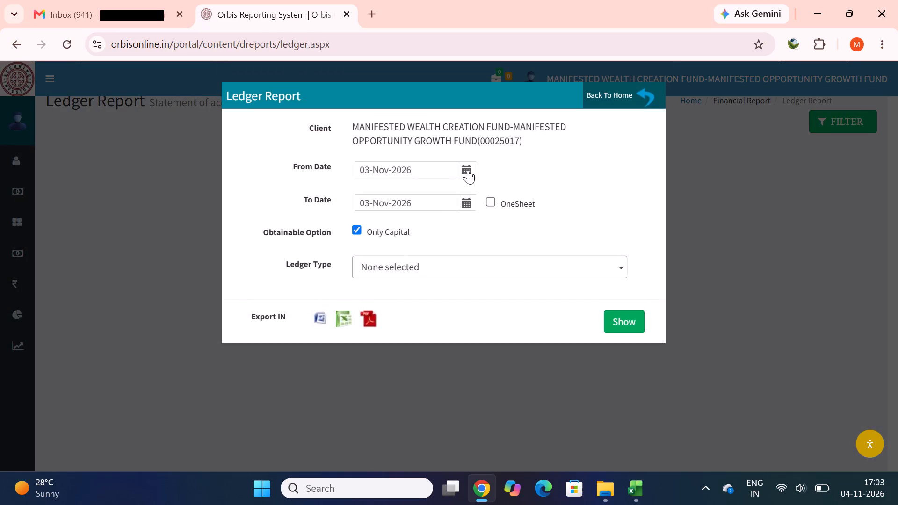
{"action": "left_click", "coordinate": [468, 170]}
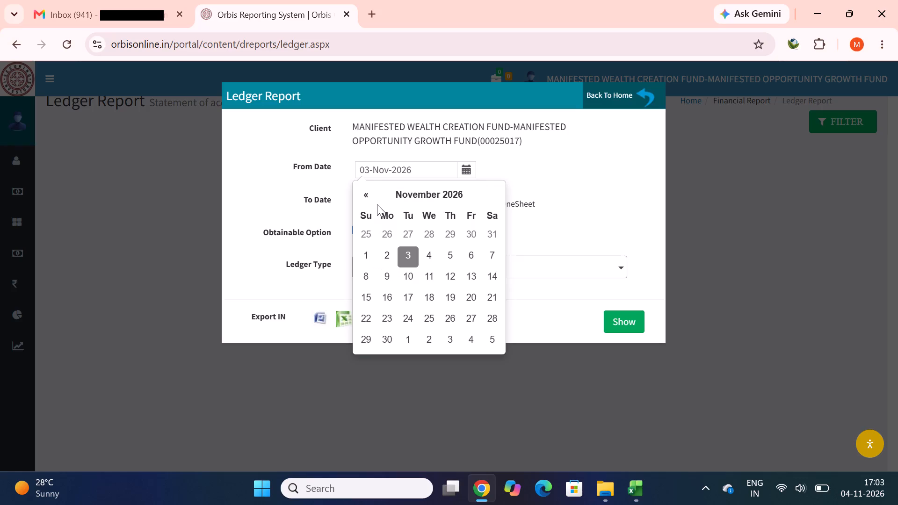
{"action": "left_click", "coordinate": [365, 197]}
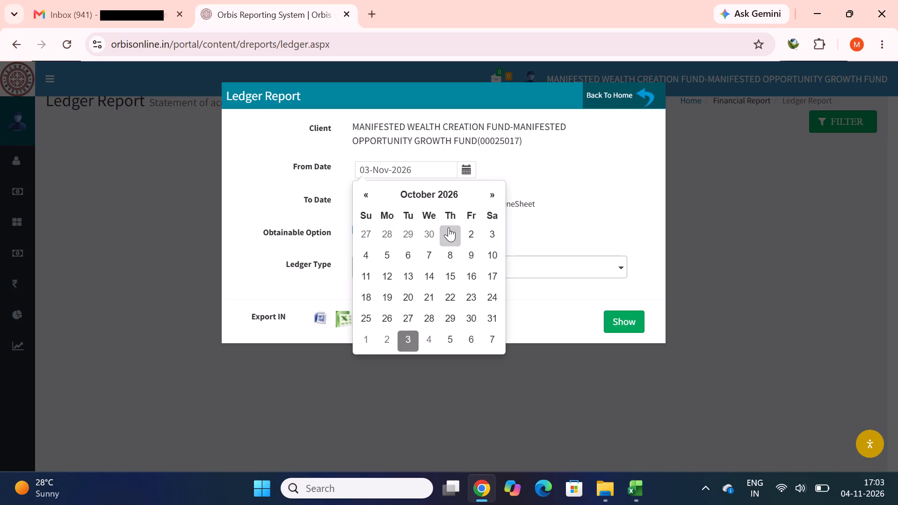
{"action": "left_click", "coordinate": [449, 227]}
{"action": "left_click", "coordinate": [470, 205]}
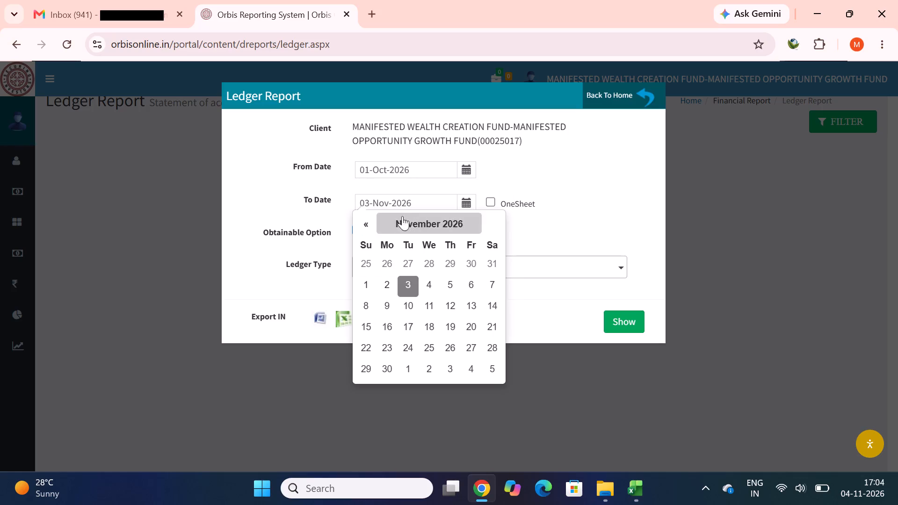
{"action": "left_click", "coordinate": [369, 223]}
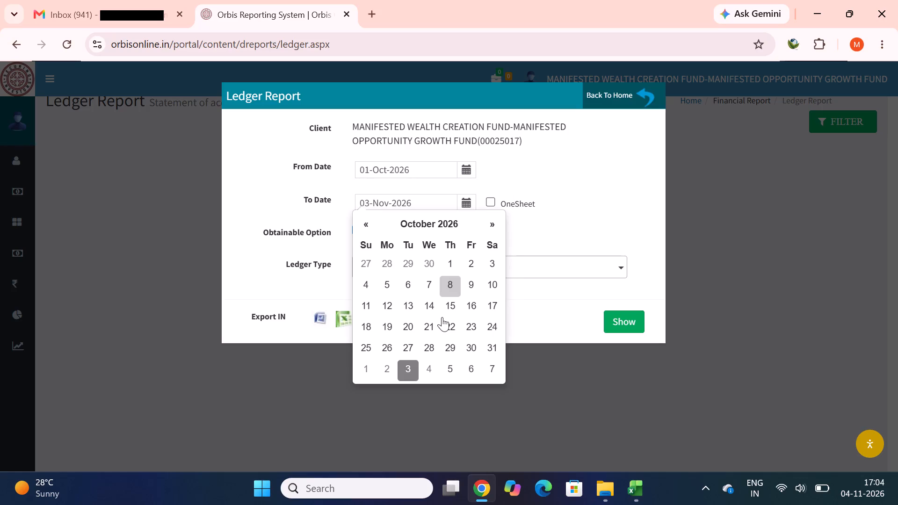
{"action": "left_click", "coordinate": [492, 346]}
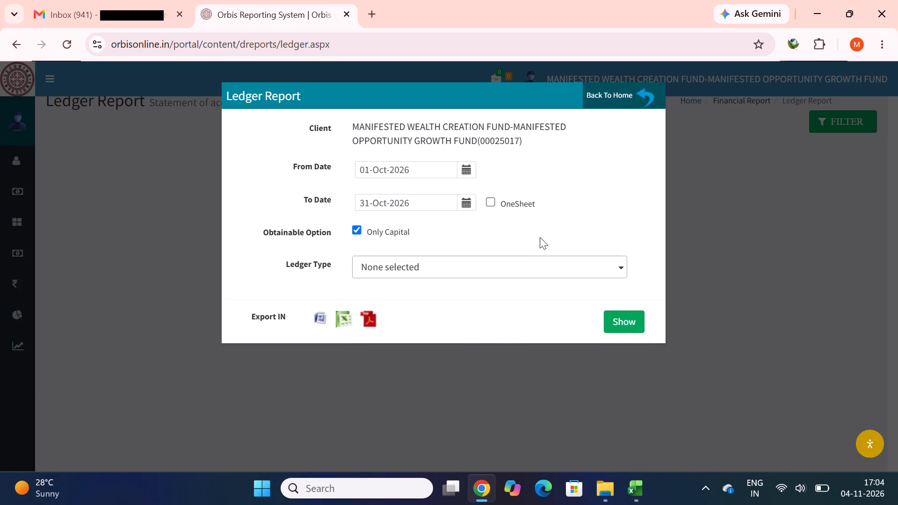
Find ledger types matching "management fees", select Management Fees Payable (130207), and show the report.
{"action": "left_click", "coordinate": [392, 268]}
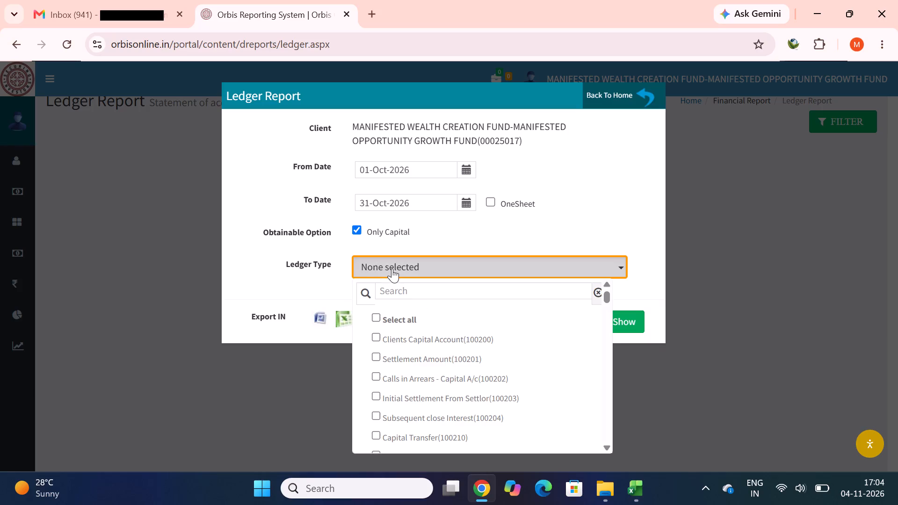
{"action": "left_click", "coordinate": [463, 292]}
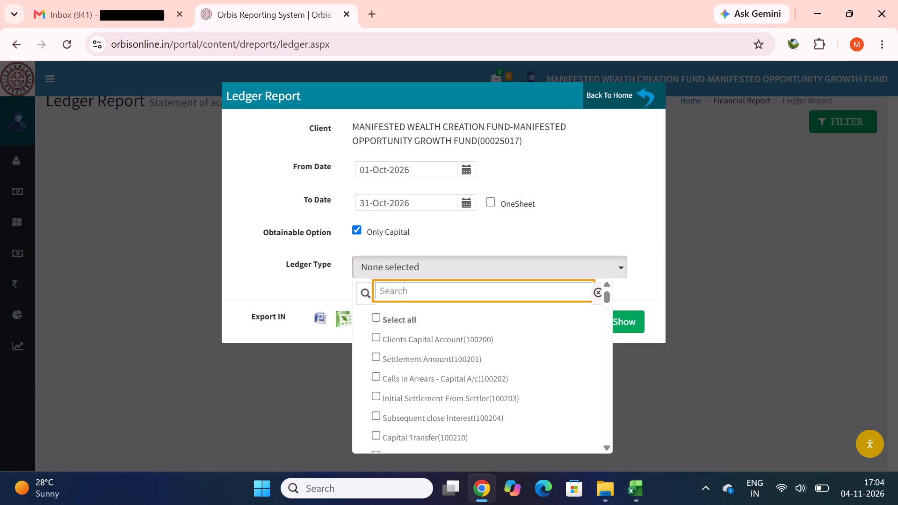
{"action": "type", "text": "management"}
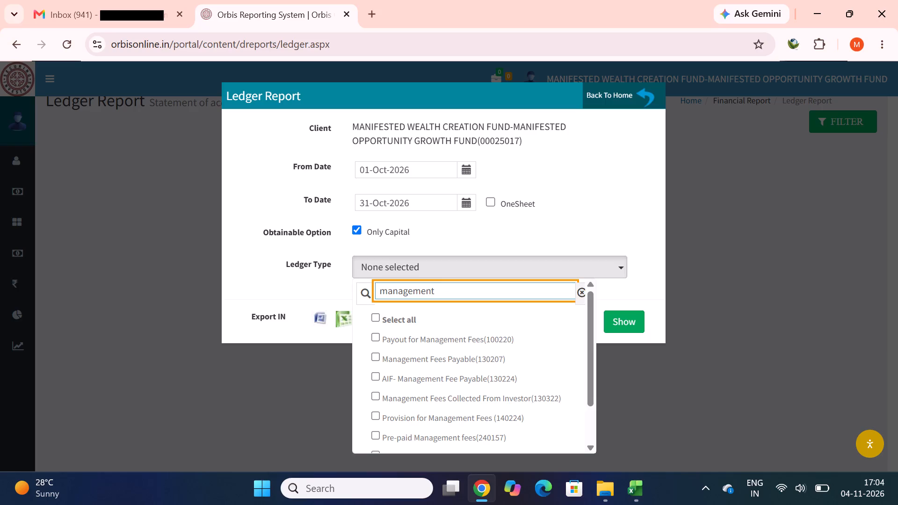
{"action": "key", "text": "space"}
{"action": "type", "text": "fees"}
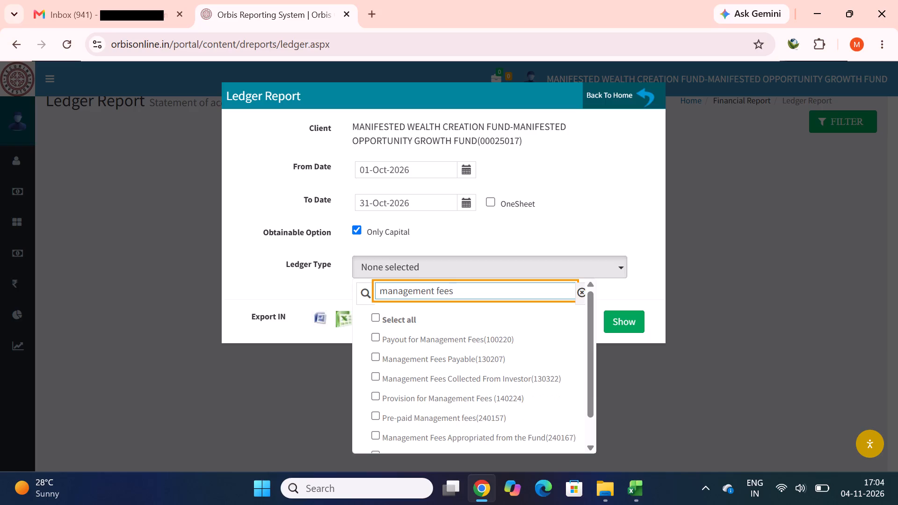
{"action": "scroll", "coordinate": [449, 340], "scroll_direction": "down", "scroll_amount": 1}
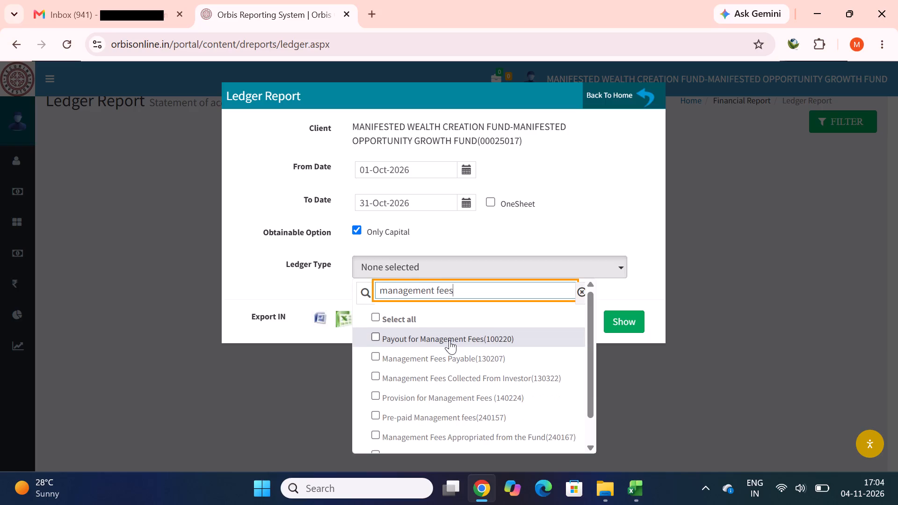
{"action": "scroll", "coordinate": [449, 340], "scroll_direction": "down", "scroll_amount": 1}
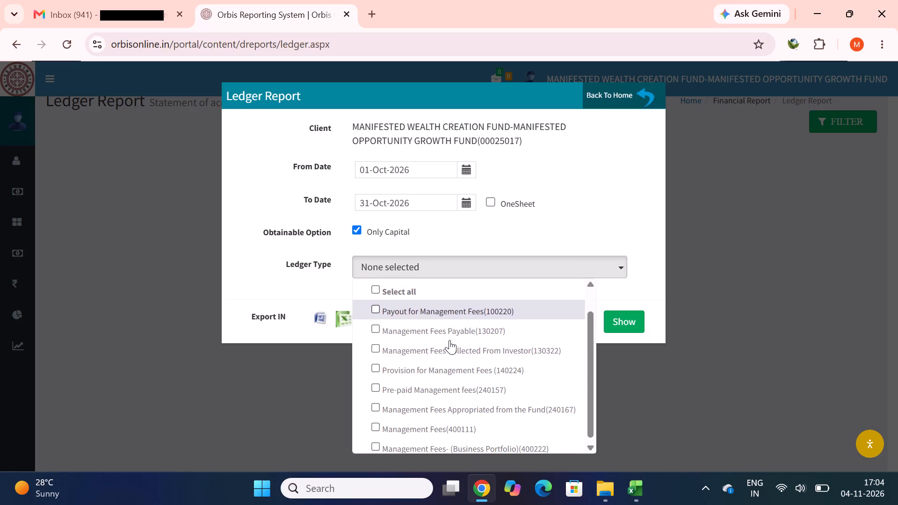
{"action": "scroll", "coordinate": [449, 340], "scroll_direction": "down", "scroll_amount": 1}
{"action": "left_click", "coordinate": [471, 335]}
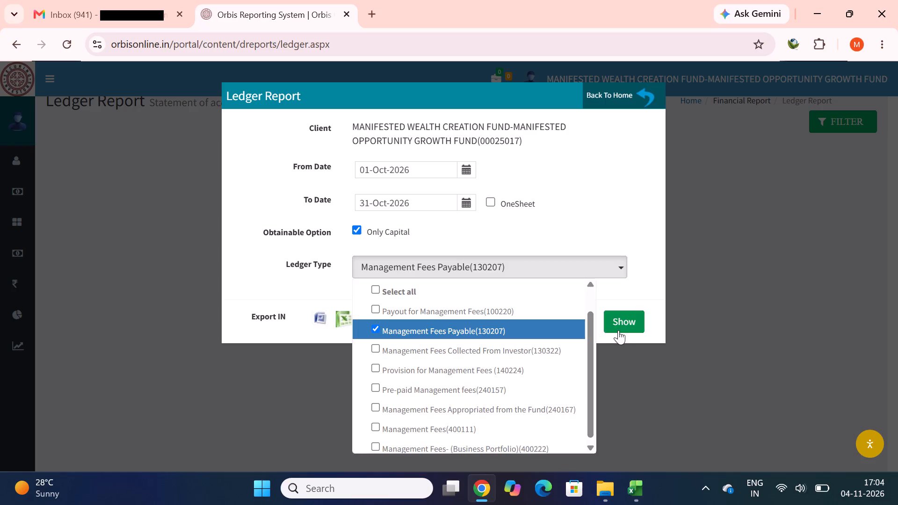
{"action": "left_click", "coordinate": [625, 330]}
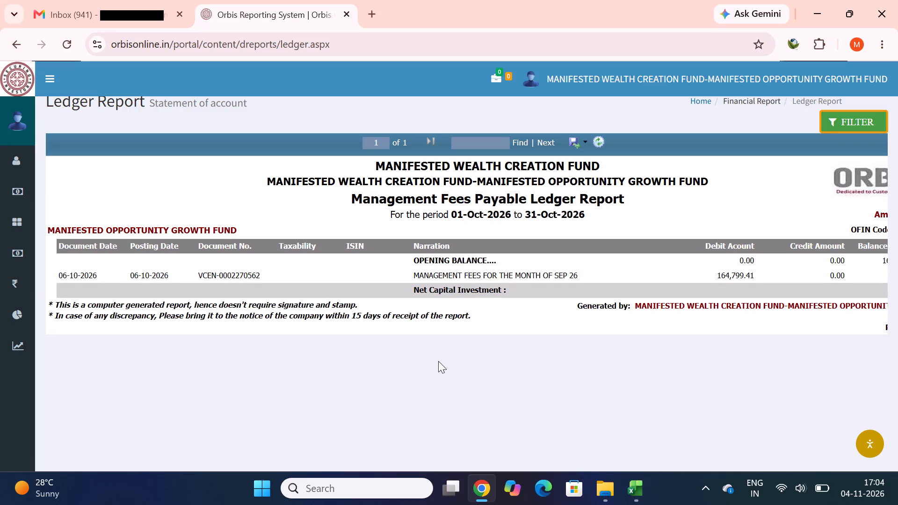
Examine the Management Fees Payable ledger's entries, including the debit, credit and balance amounts.
{"action": "scroll", "coordinate": [438, 361], "scroll_direction": "left", "scroll_amount": 1}
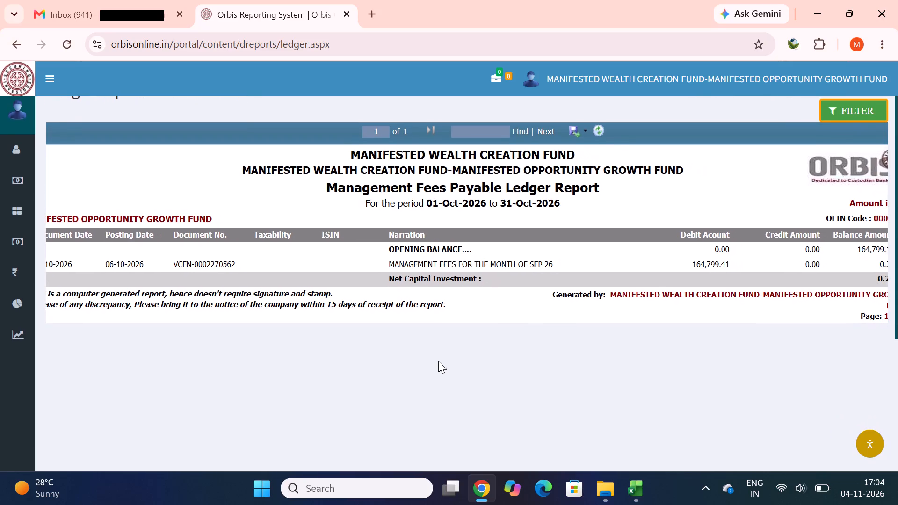
{"action": "scroll", "coordinate": [438, 361], "scroll_direction": "left", "scroll_amount": 1}
{"action": "scroll", "coordinate": [438, 361], "scroll_direction": "up", "scroll_amount": 1}
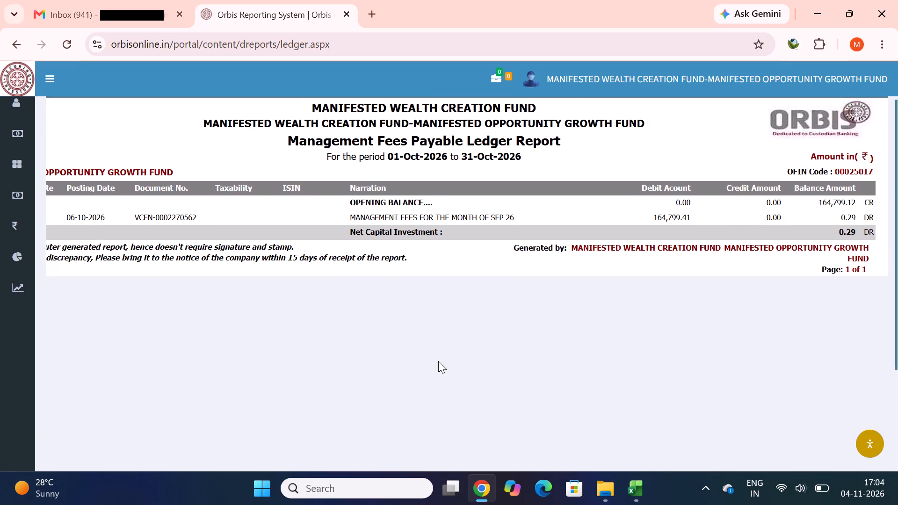
{"action": "scroll", "coordinate": [438, 361], "scroll_direction": "up", "scroll_amount": 2}
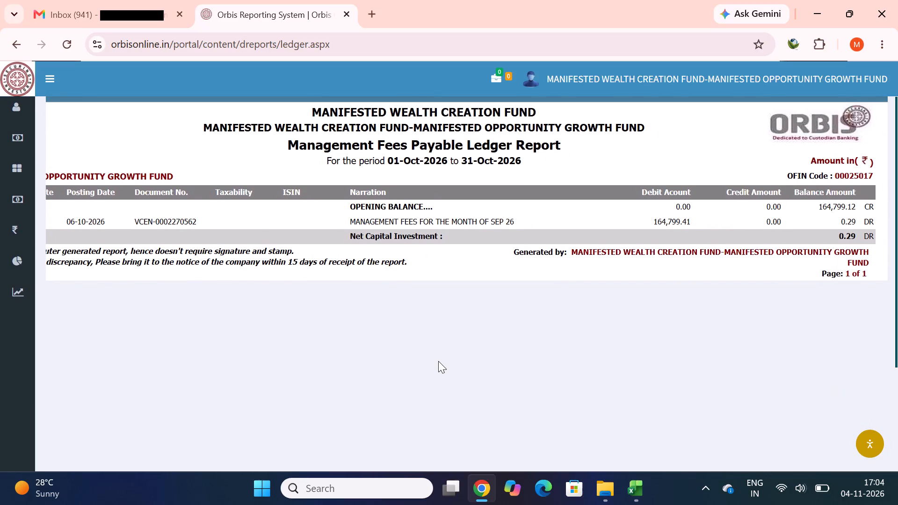
{"action": "scroll", "coordinate": [438, 361], "scroll_direction": "up", "scroll_amount": 1}
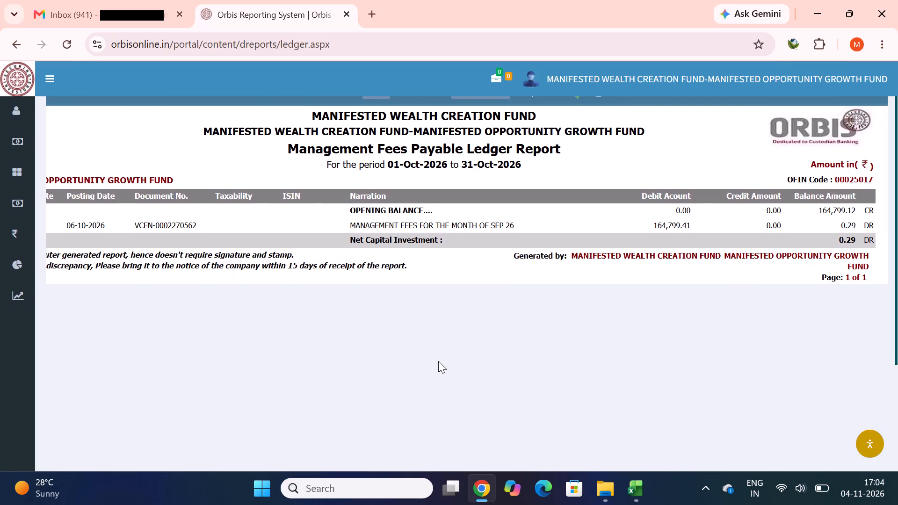
{"action": "scroll", "coordinate": [438, 361], "scroll_direction": "up", "scroll_amount": 1}
Check the Management Fee Calculation workbook in Excel and return to the ledger report in Chrome to examine the management fees narration.
{"action": "left_click", "coordinate": [633, 492]}
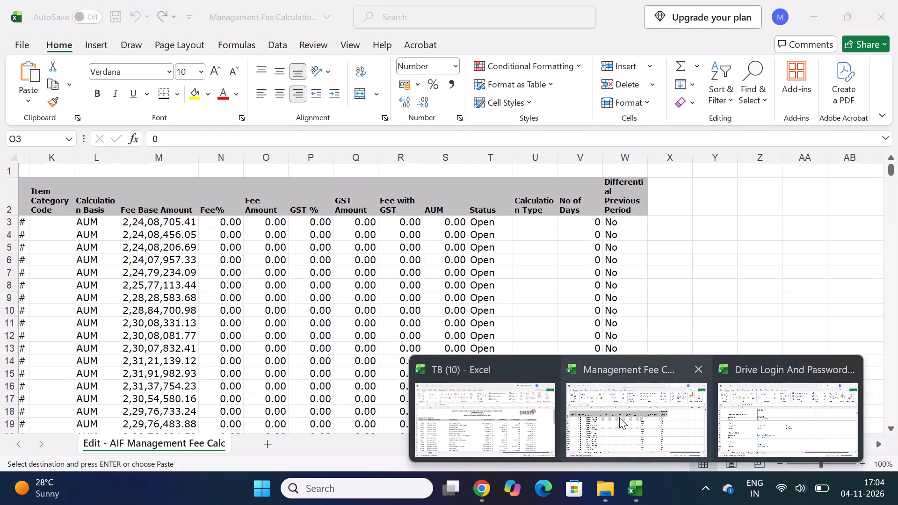
{"action": "left_click", "coordinate": [619, 417]}
{"action": "key", "text": "alt+Tab"}
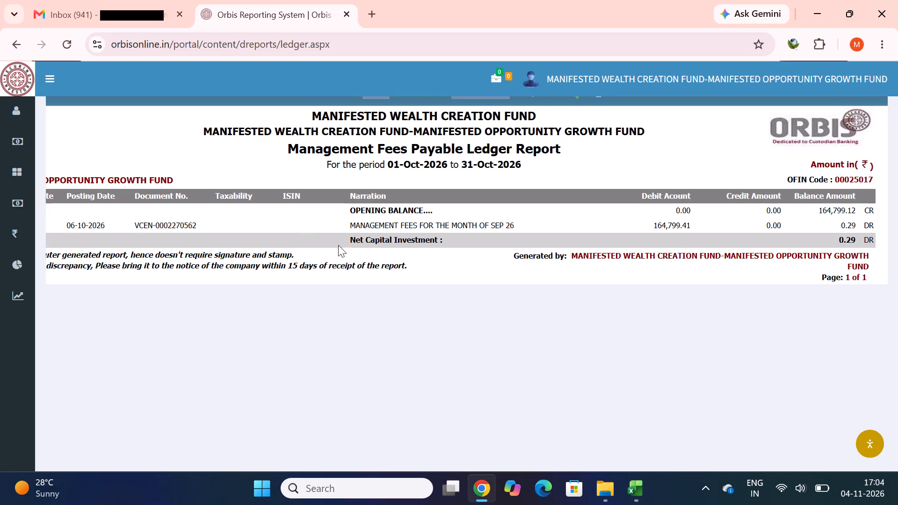
{"action": "scroll", "coordinate": [298, 225], "scroll_direction": "up", "scroll_amount": 1}
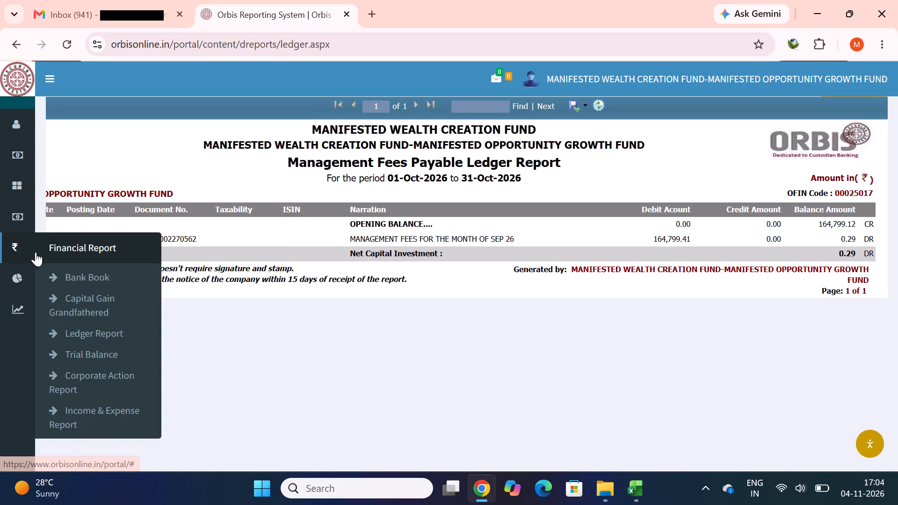
{"action": "triple_click", "coordinate": [365, 233]}
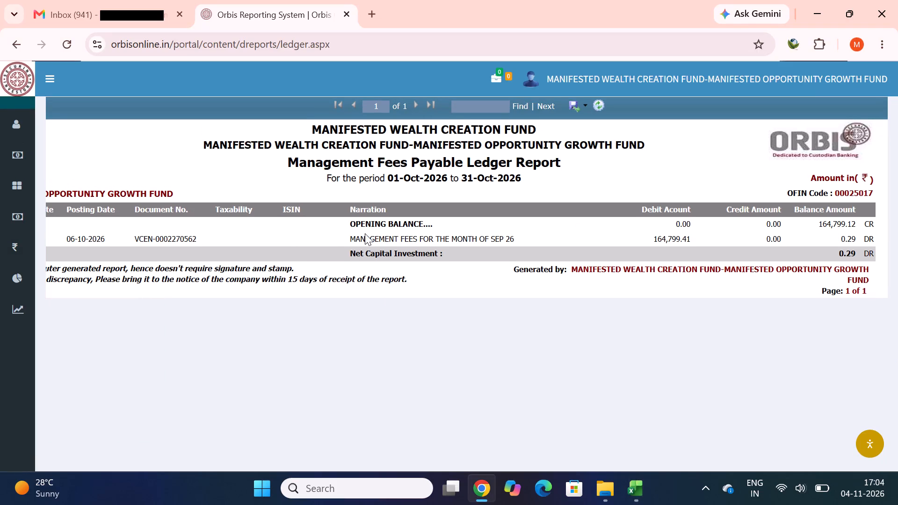
{"action": "left_click", "coordinate": [365, 233]}
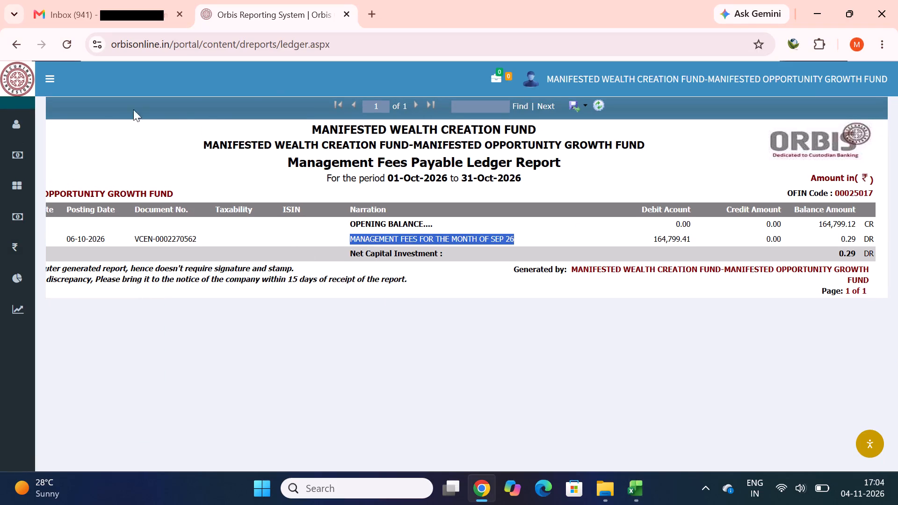
{"action": "scroll", "coordinate": [328, 378], "scroll_direction": "down", "scroll_amount": 8}
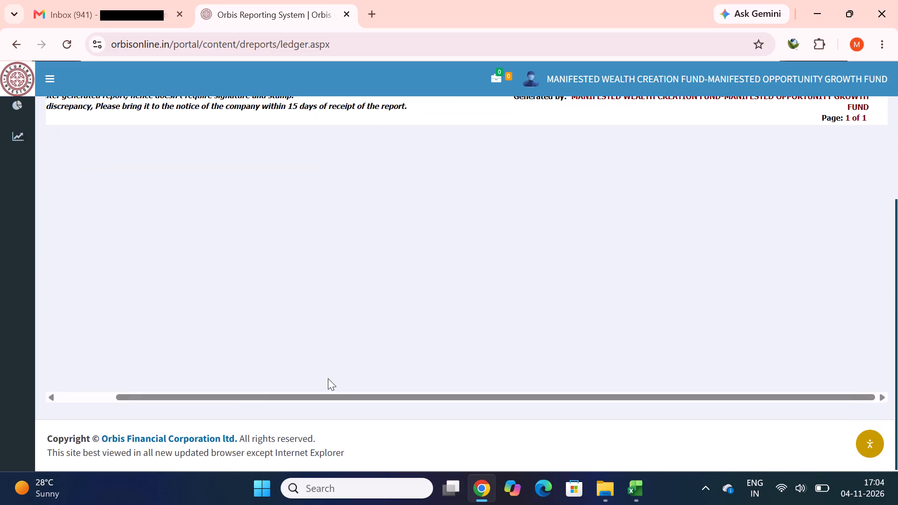
{"action": "scroll", "coordinate": [328, 378], "scroll_direction": "up", "scroll_amount": 11}
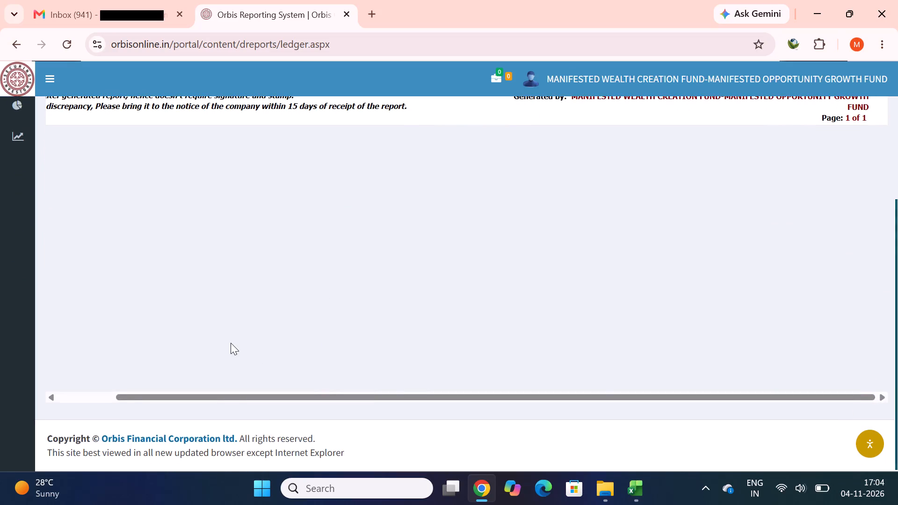
{"action": "scroll", "coordinate": [231, 343], "scroll_direction": "up", "scroll_amount": 7}
Go back to the portal dashboard and open a fresh Ledger Report form.
{"action": "left_click", "coordinate": [16, 43]}
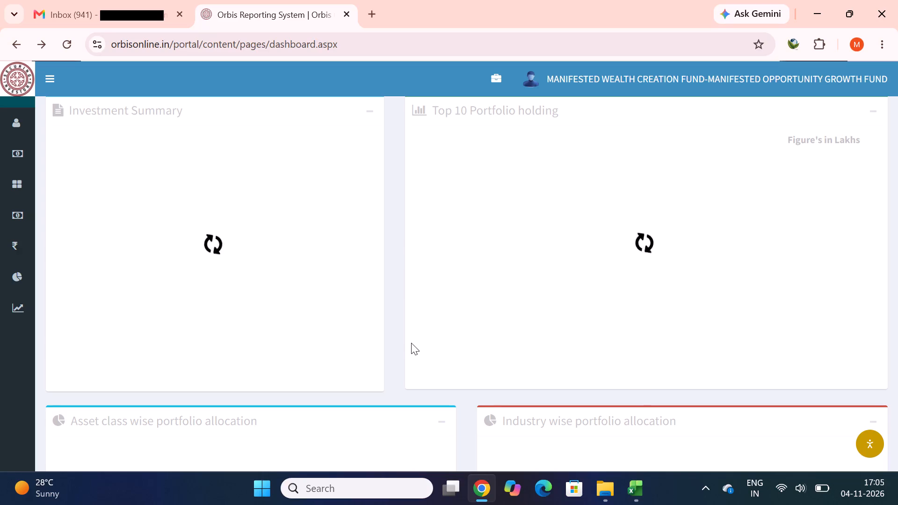
{"action": "scroll", "coordinate": [268, 383], "scroll_direction": "left", "scroll_amount": 1}
{"action": "scroll", "coordinate": [62, 337], "scroll_direction": "down", "scroll_amount": 1}
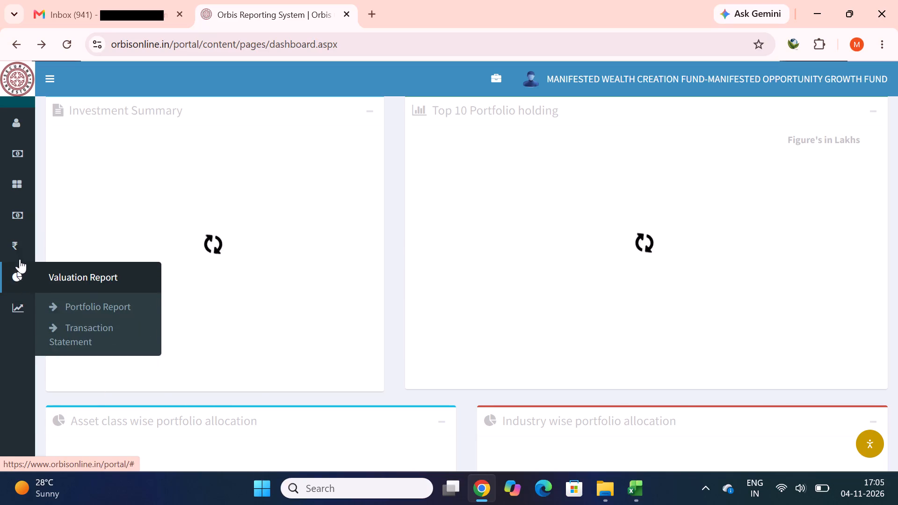
{"action": "scroll", "coordinate": [75, 288], "scroll_direction": "up", "scroll_amount": 1}
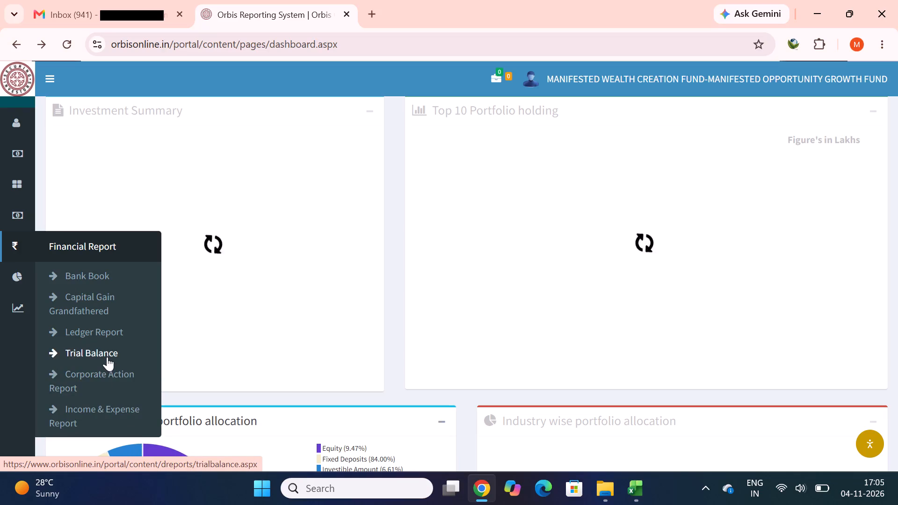
{"action": "left_click", "coordinate": [114, 335]}
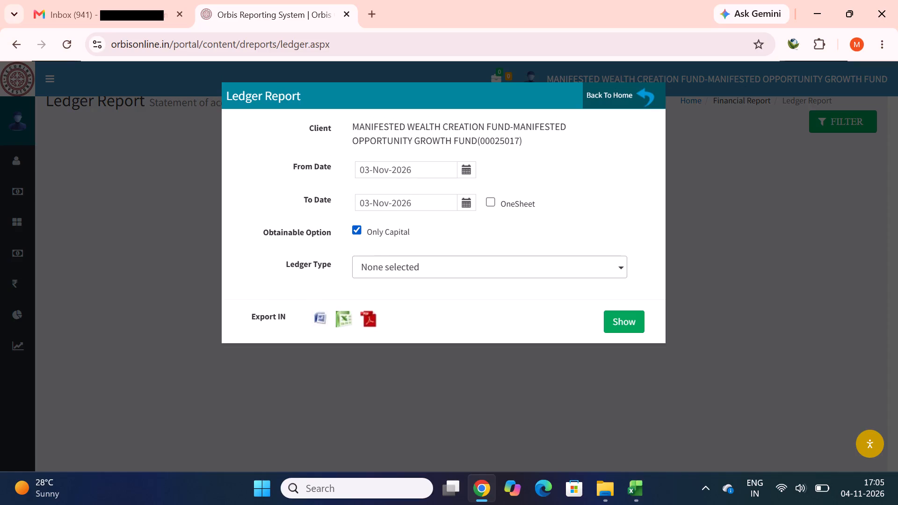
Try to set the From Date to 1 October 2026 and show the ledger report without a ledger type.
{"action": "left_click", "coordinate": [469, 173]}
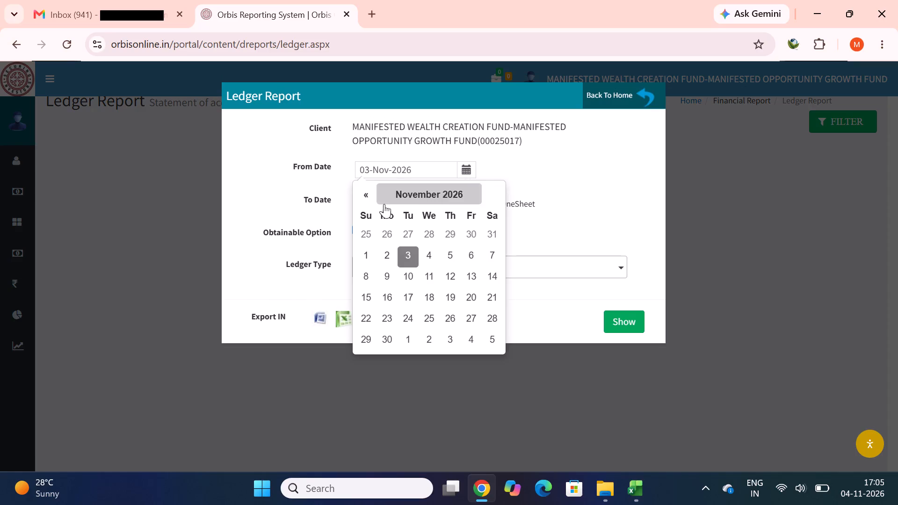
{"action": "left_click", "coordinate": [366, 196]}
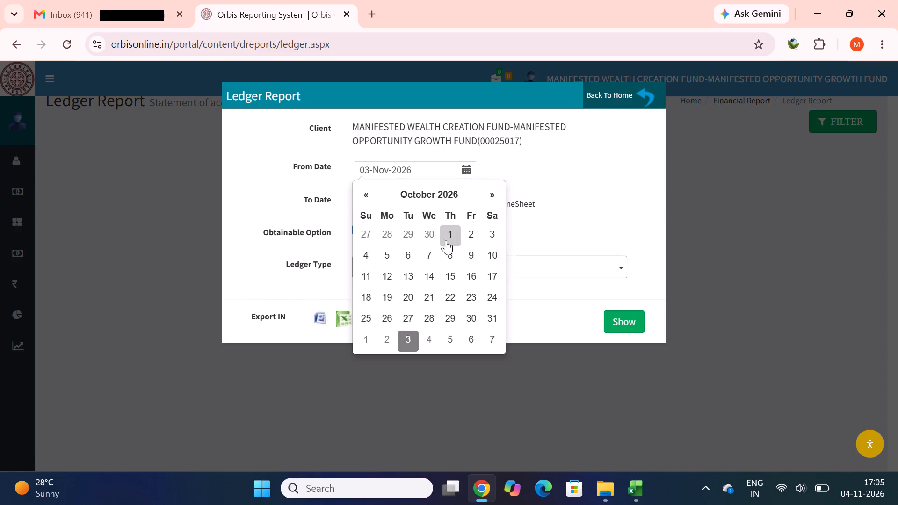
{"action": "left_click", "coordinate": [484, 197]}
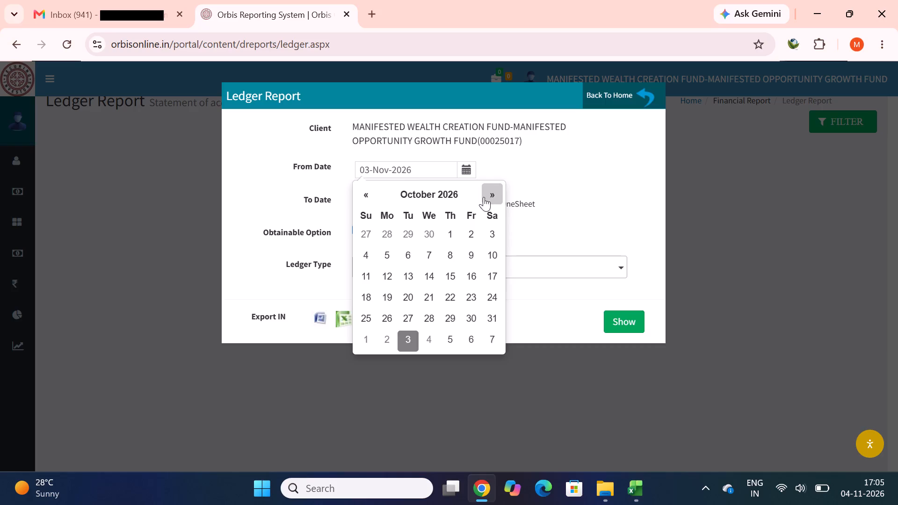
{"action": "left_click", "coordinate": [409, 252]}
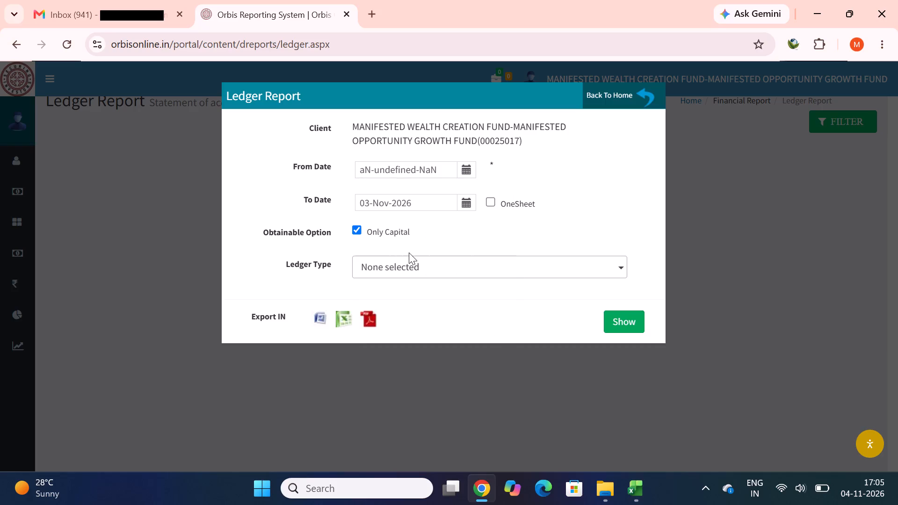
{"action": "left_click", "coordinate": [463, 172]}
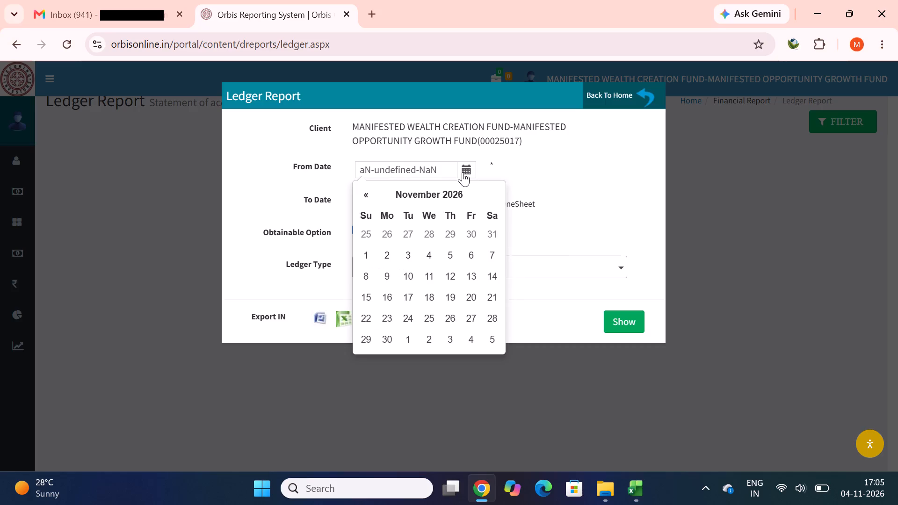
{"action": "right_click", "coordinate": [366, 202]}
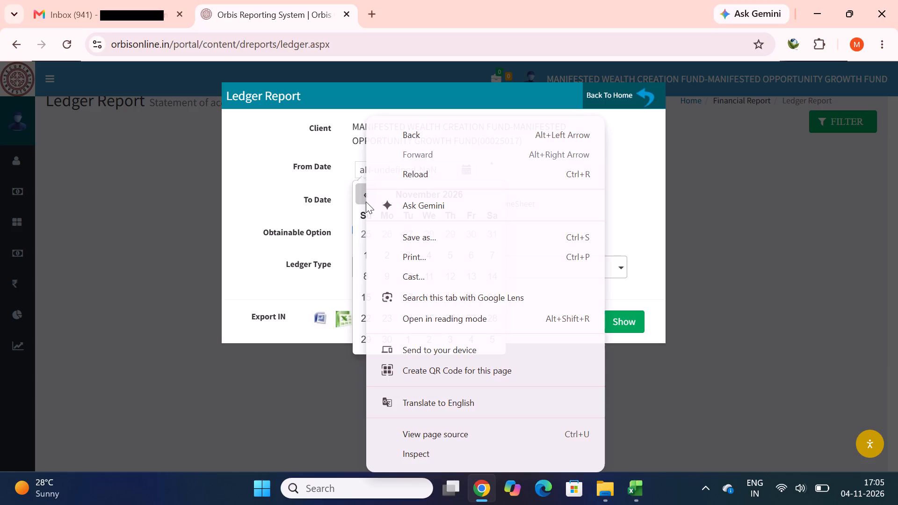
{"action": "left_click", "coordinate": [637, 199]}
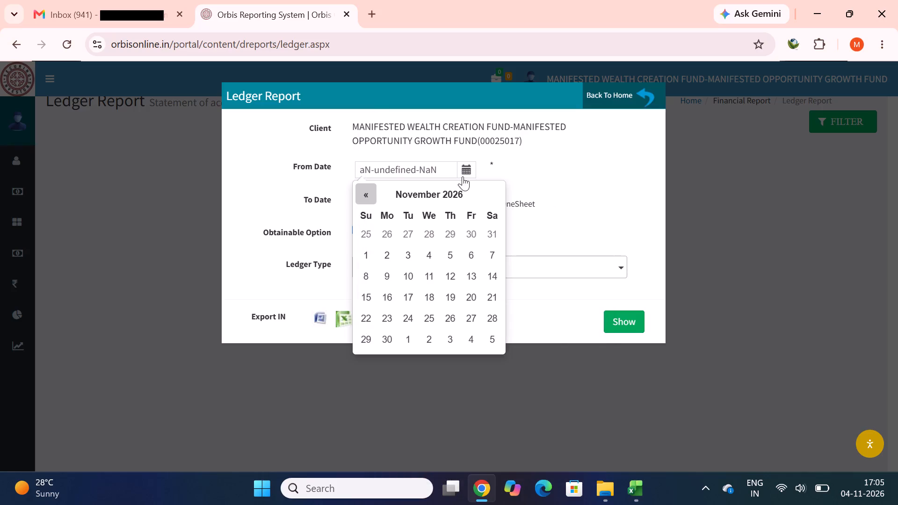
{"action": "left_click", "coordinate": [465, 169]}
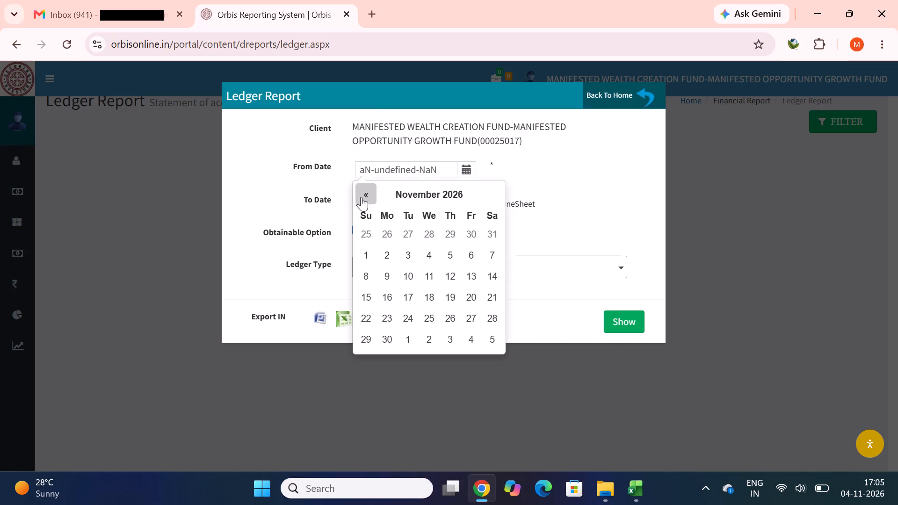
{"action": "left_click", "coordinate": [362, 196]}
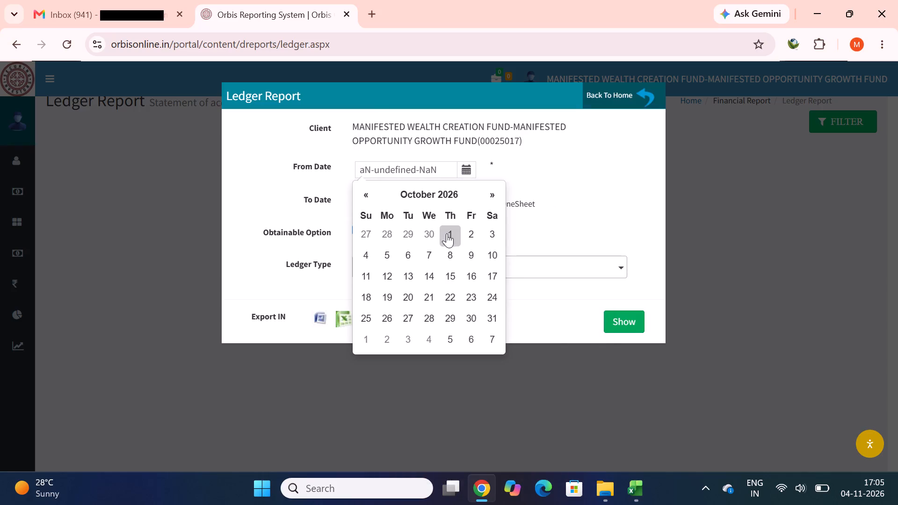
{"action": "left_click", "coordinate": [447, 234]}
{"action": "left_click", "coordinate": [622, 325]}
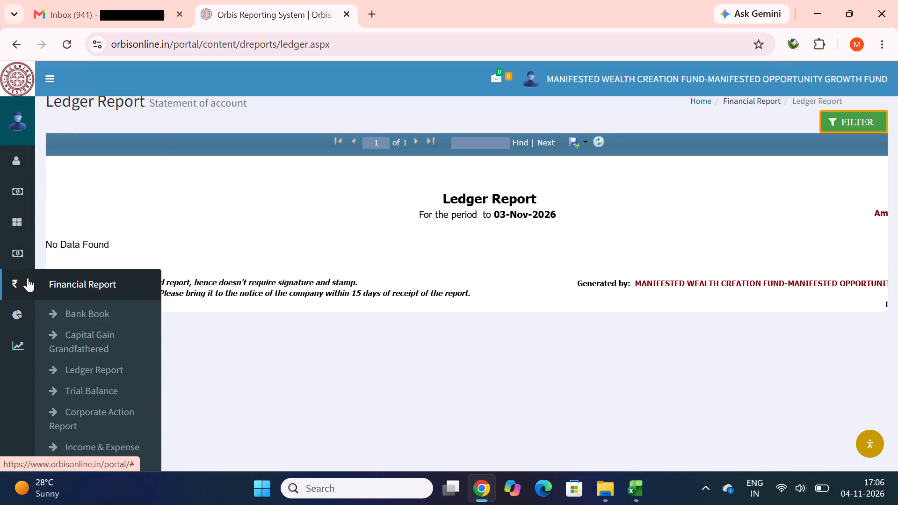
Open a fresh Ledger Report form, set the From Date to 01-Oct-2026, and export the ledger to Excel.
{"action": "left_click", "coordinate": [100, 372]}
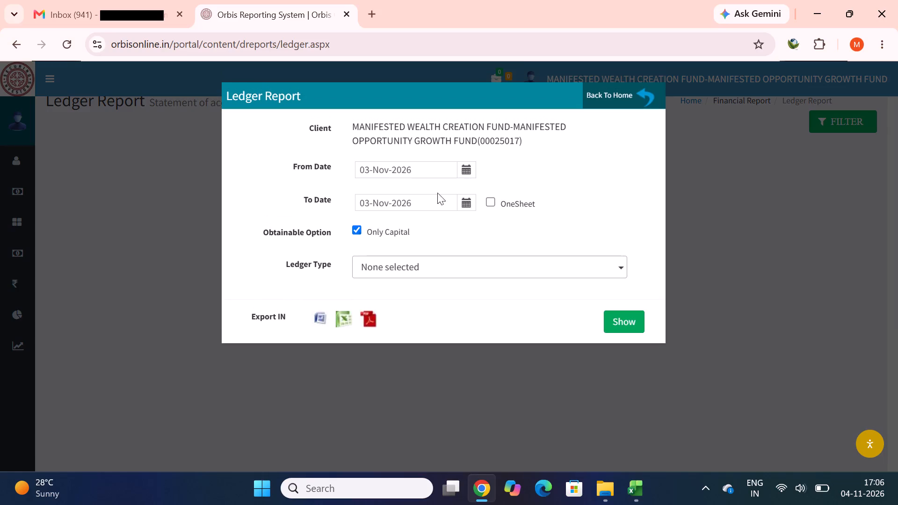
{"action": "left_click", "coordinate": [464, 172]}
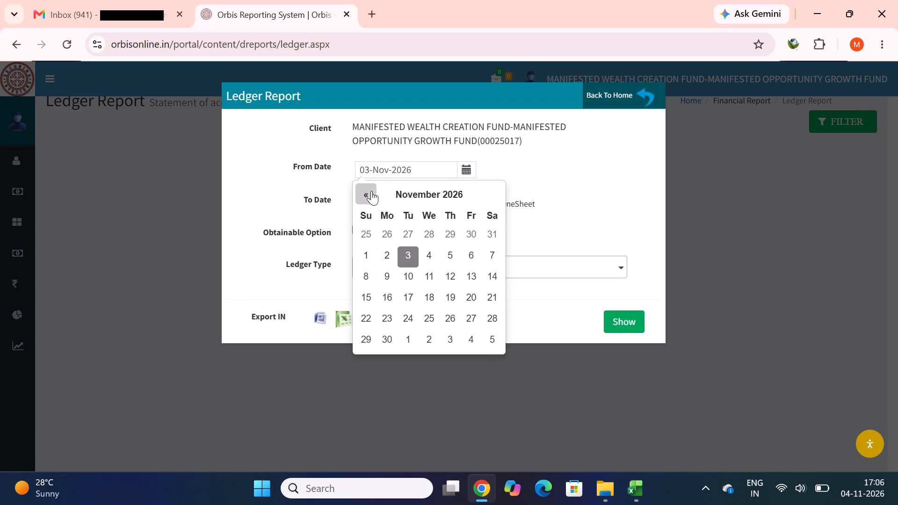
{"action": "left_click", "coordinate": [371, 191]}
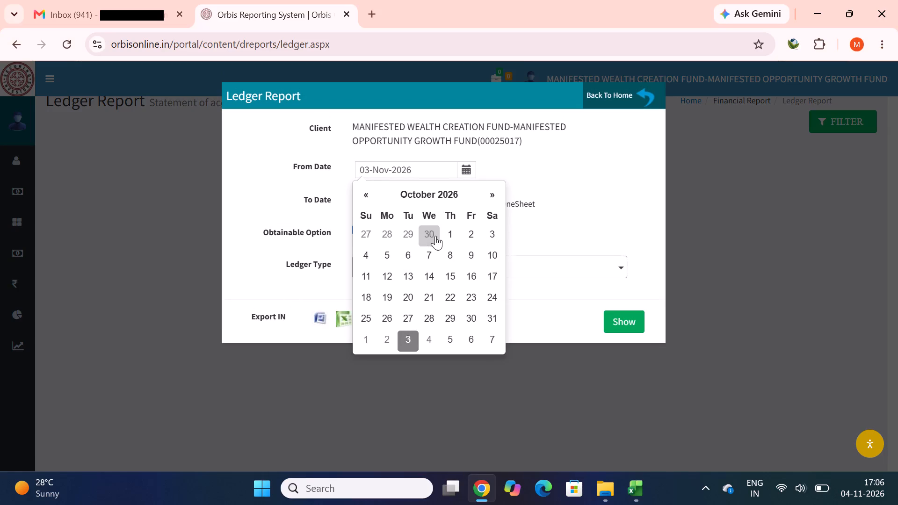
{"action": "left_click", "coordinate": [450, 241]}
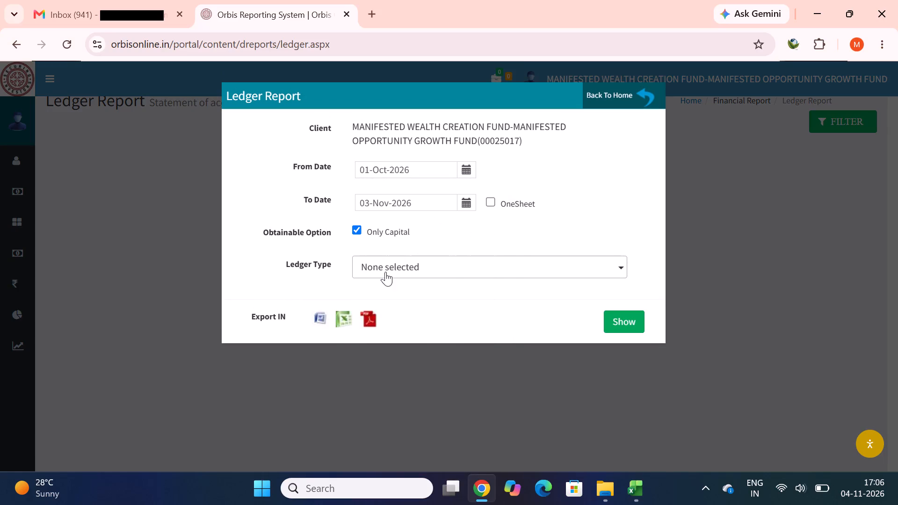
{"action": "left_click", "coordinate": [341, 313]}
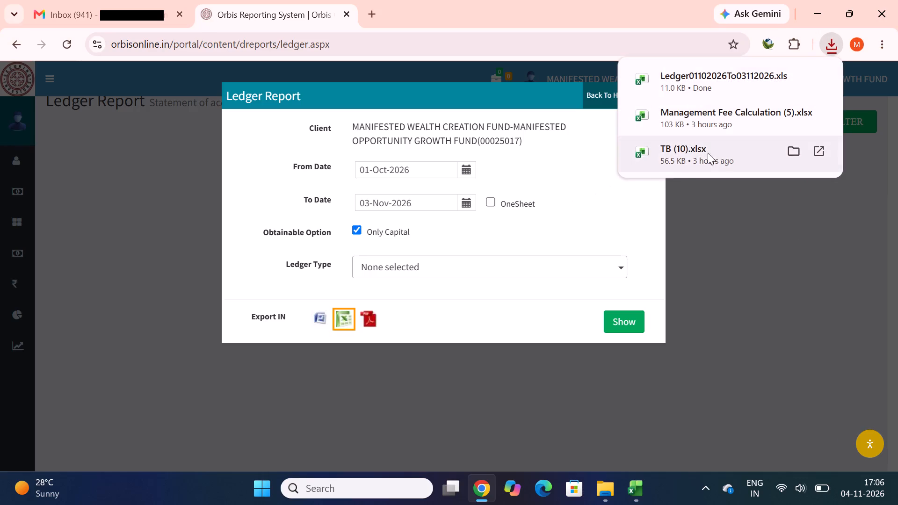
Find ledger types matching "management fees", select Management Fees Payable (130207), and show the report.
{"action": "left_click", "coordinate": [474, 267]}
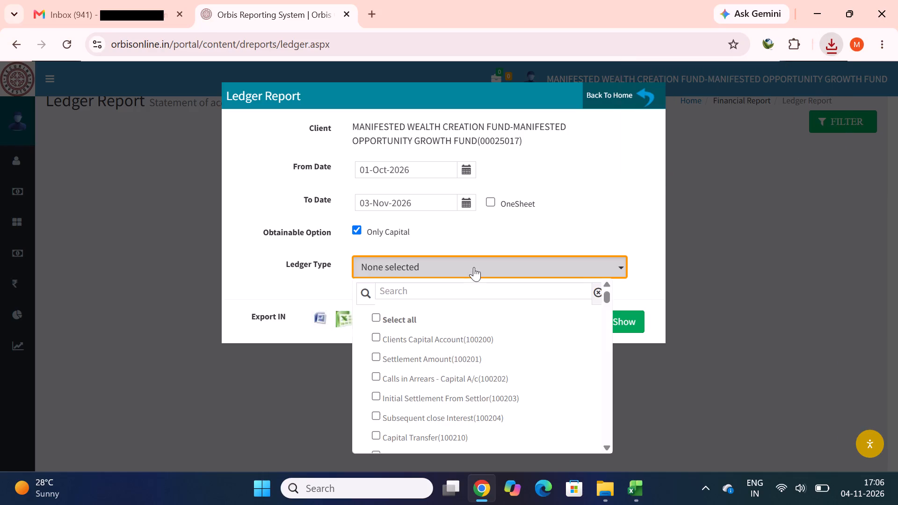
{"action": "left_click", "coordinate": [436, 291]}
{"action": "type", "text": "management fees"}
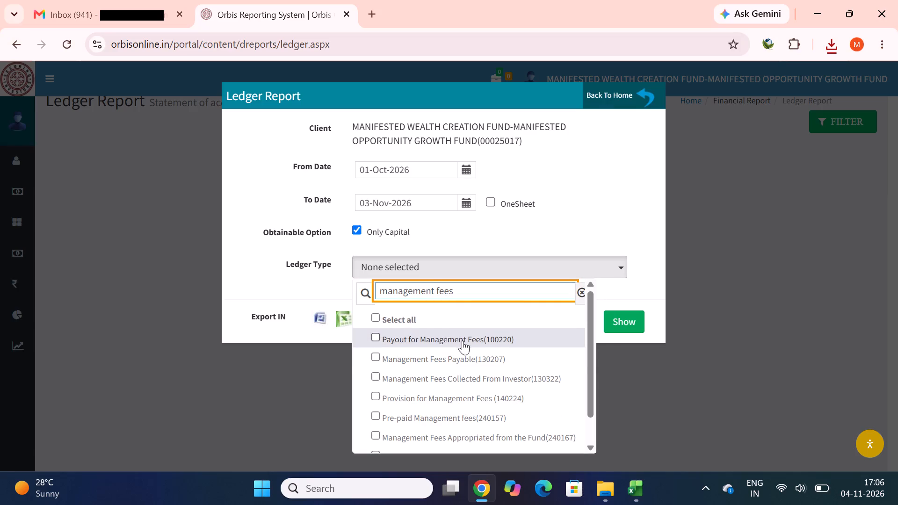
{"action": "left_click", "coordinate": [473, 356]}
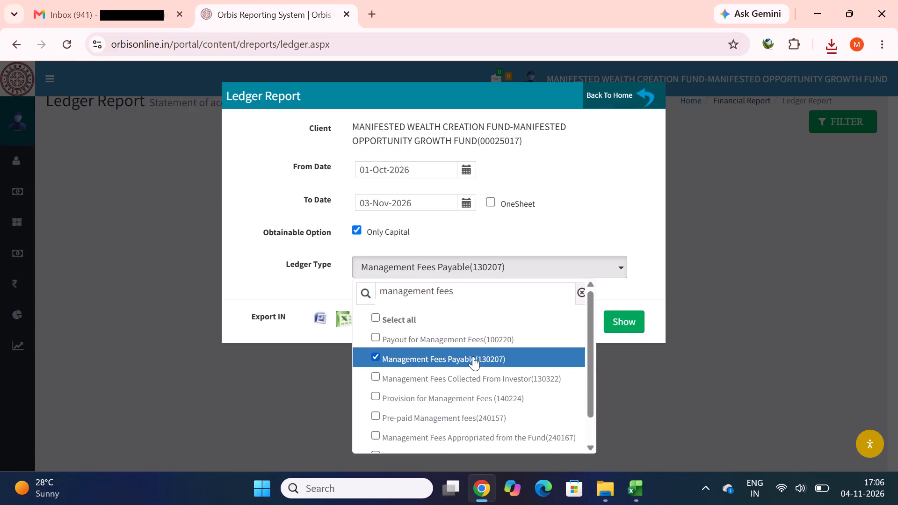
{"action": "scroll", "coordinate": [473, 356], "scroll_direction": "down", "scroll_amount": 1}
{"action": "left_click", "coordinate": [632, 326]}
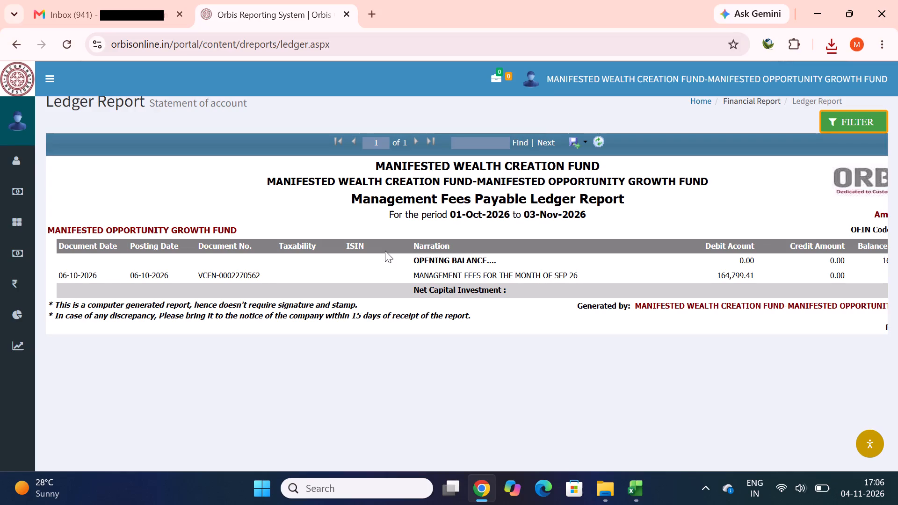
Examine the Management Fees Payable ledger's opening balance, narration, debit and balance amounts.
{"action": "scroll", "coordinate": [385, 251], "scroll_direction": "left", "scroll_amount": 1}
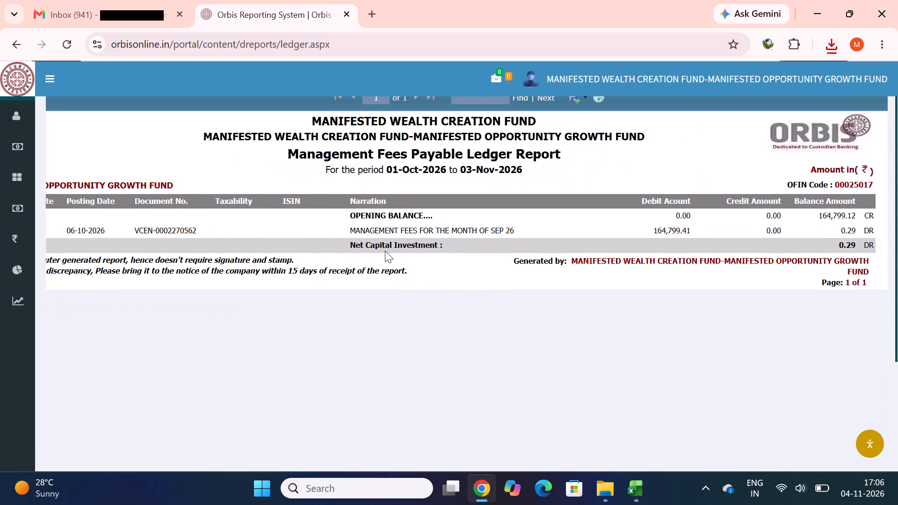
{"action": "scroll", "coordinate": [385, 251], "scroll_direction": "left", "scroll_amount": 1}
{"action": "double_click", "coordinate": [449, 233]}
{"action": "left_click_drag", "start_coordinate": [449, 233], "coordinate": [554, 245]}
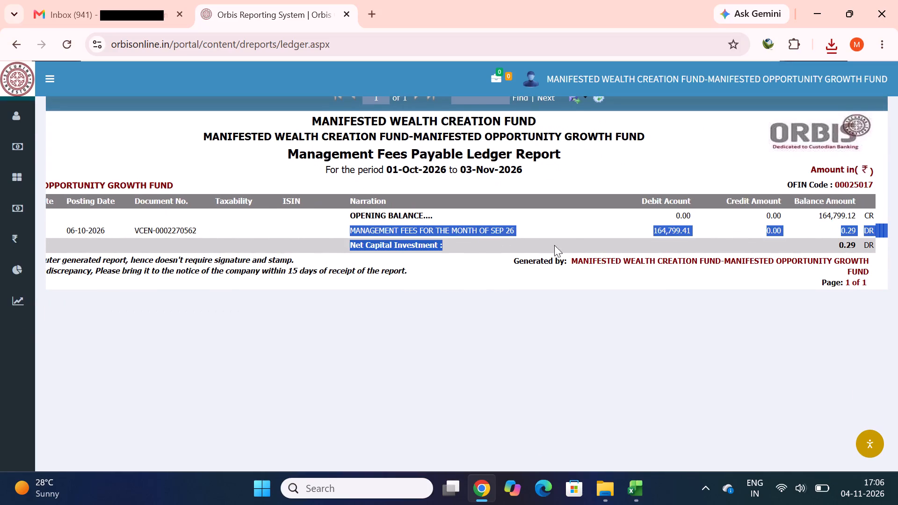
{"action": "left_click_drag", "start_coordinate": [554, 245], "coordinate": [638, 219]}
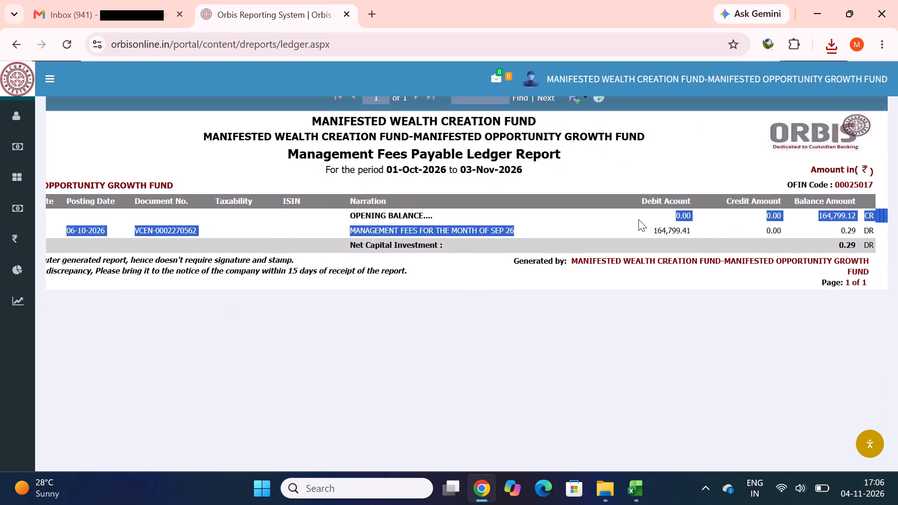
{"action": "left_click_drag", "start_coordinate": [638, 219], "coordinate": [443, 213]}
{"action": "left_click", "coordinate": [443, 213]}
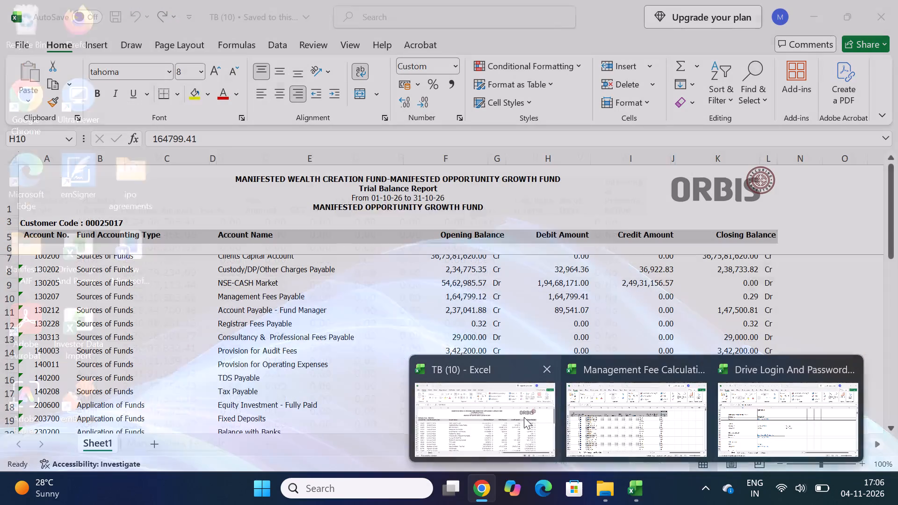
Compare the Management Fees Payable opening balance and debit in Excel's TB (10) trial balance with the ledger report in Chrome.
{"action": "left_click", "coordinate": [518, 418]}
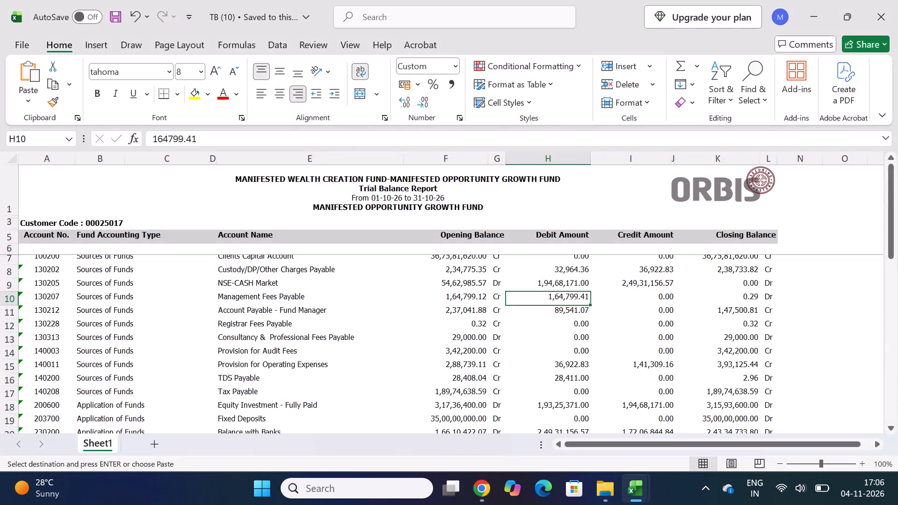
{"action": "key", "text": "shift+space"}
{"action": "key", "text": "alt+Tab"}
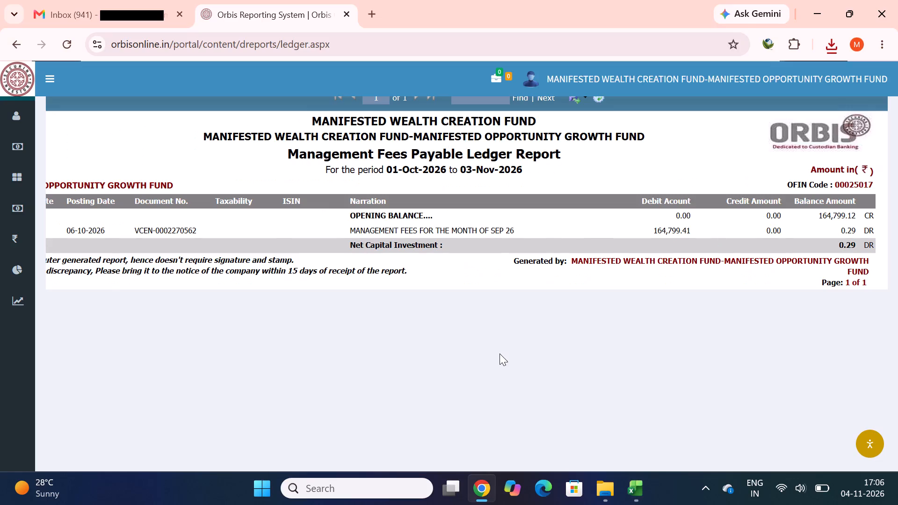
{"action": "key", "text": "alt+Tab"}
{"action": "key", "text": "alt+Tab"}
{"action": "key", "text": "alt+Tab"}
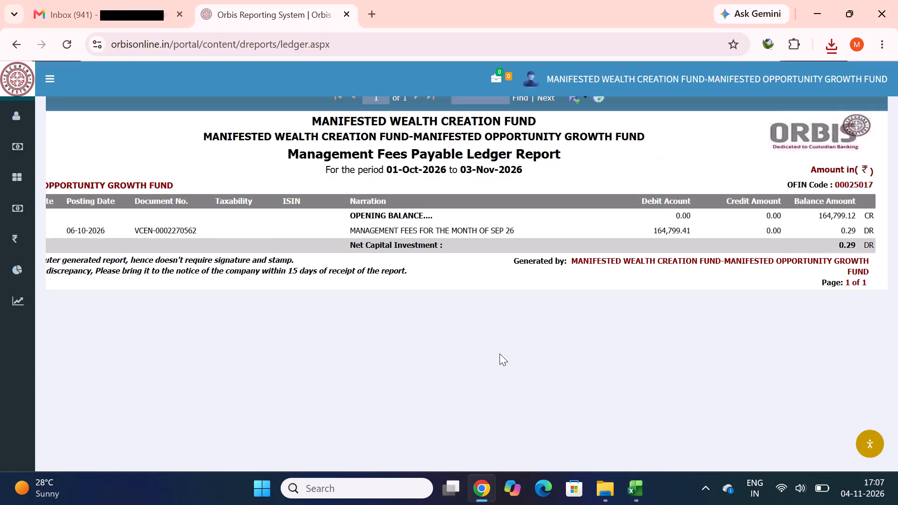
{"action": "left_click", "coordinate": [411, 298]}
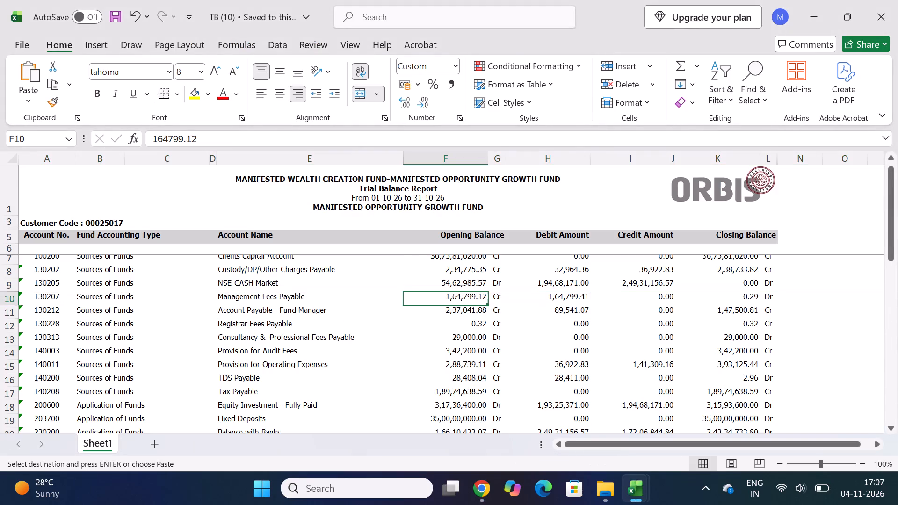
{"action": "key", "text": "shift+space"}
{"action": "key", "text": "alt+Tab"}
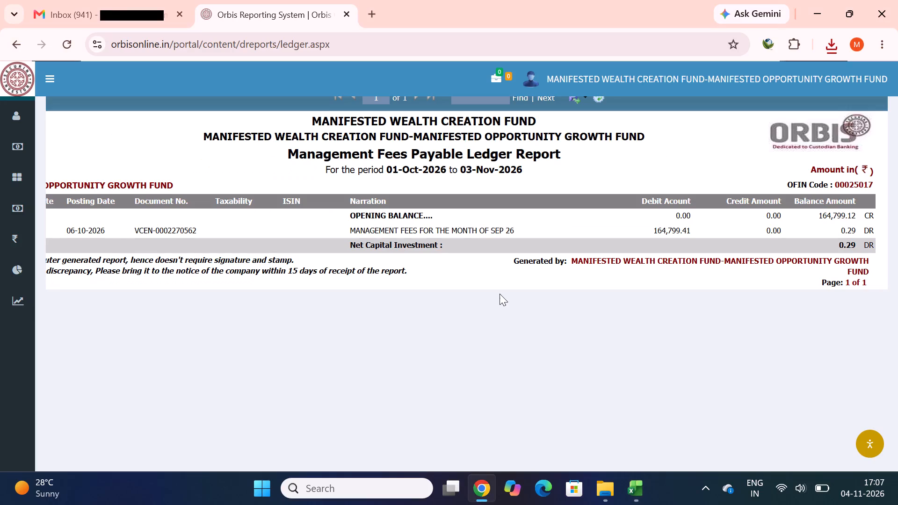
{"action": "scroll", "coordinate": [499, 293], "scroll_direction": "up", "scroll_amount": 2}
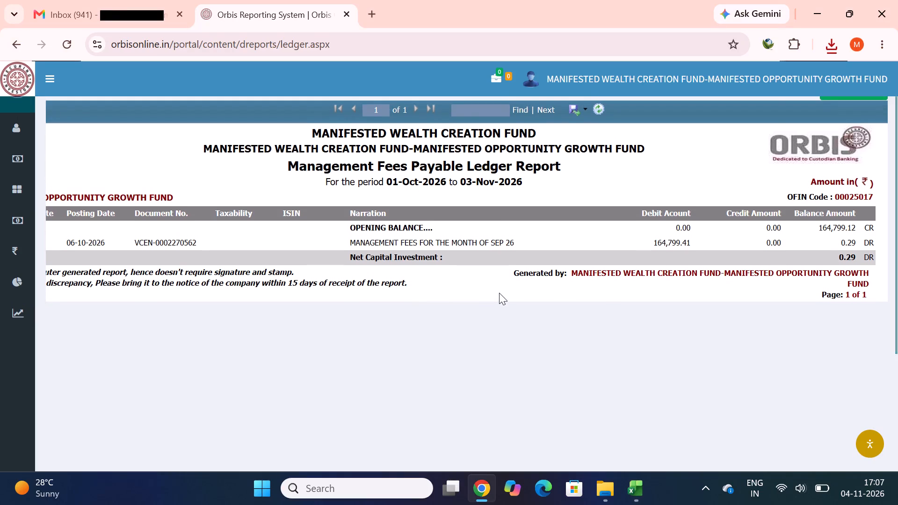
{"action": "scroll", "coordinate": [499, 293], "scroll_direction": "up", "scroll_amount": 1}
Check the Fee Amount column in Excel's Management Fee Calculation workbook and return to the ledger report in Chrome.
{"action": "key", "text": "alt+Tab"}
{"action": "key", "text": "alt+Tab"}
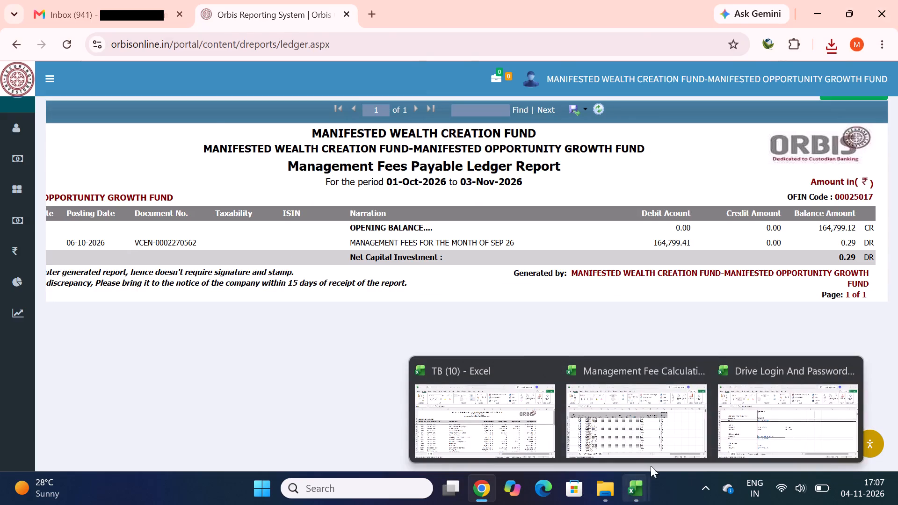
{"action": "left_click", "coordinate": [671, 436]}
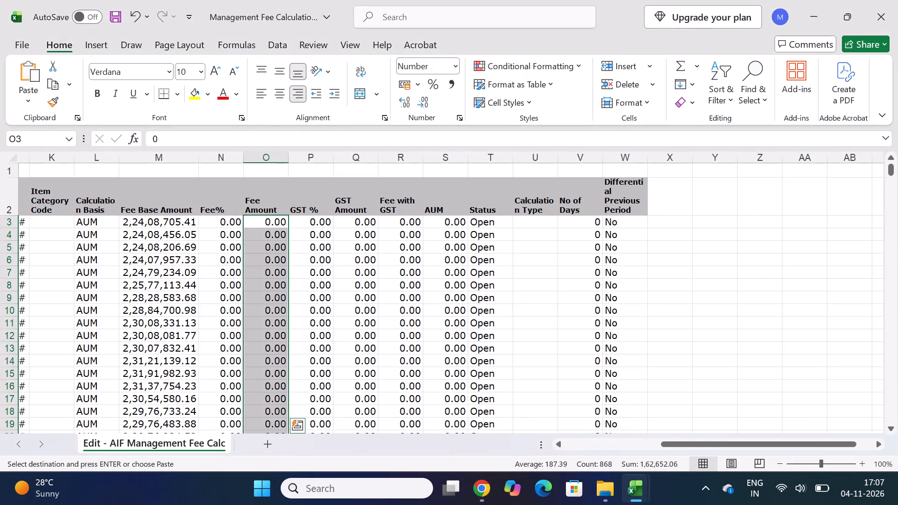
{"action": "key", "text": "alt+Tab"}
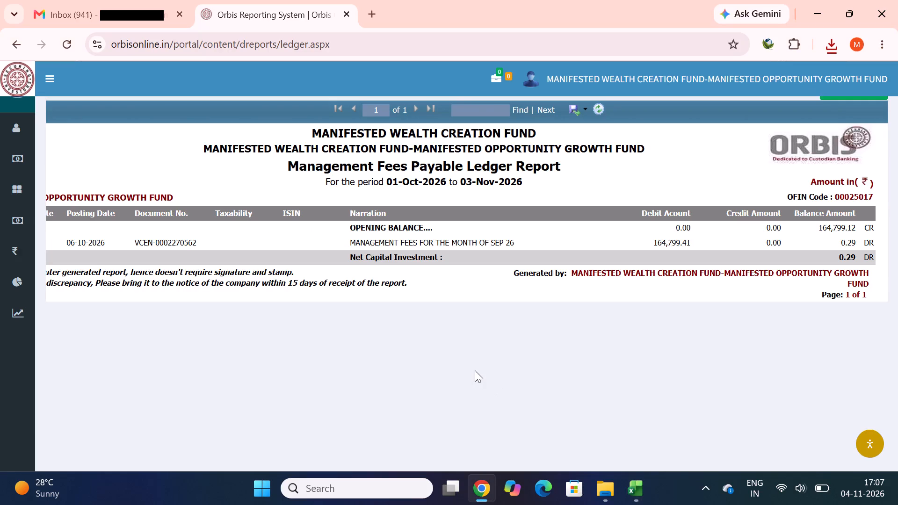
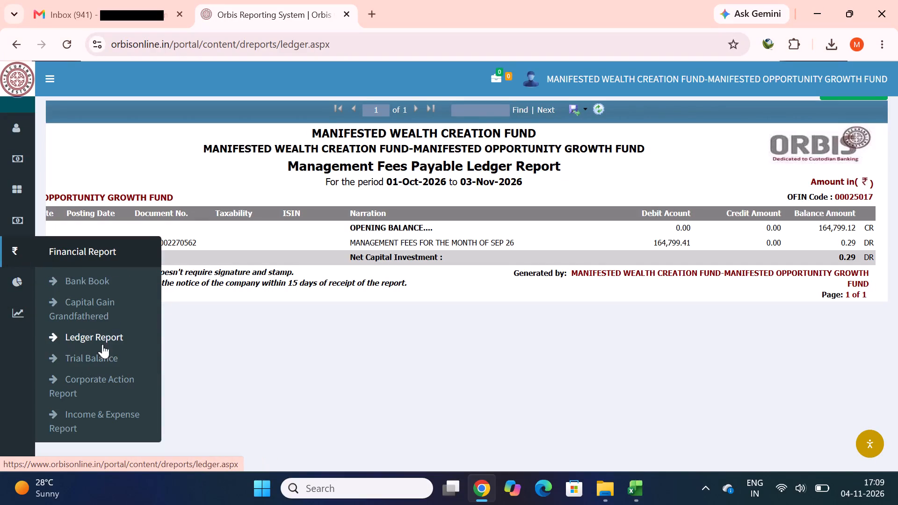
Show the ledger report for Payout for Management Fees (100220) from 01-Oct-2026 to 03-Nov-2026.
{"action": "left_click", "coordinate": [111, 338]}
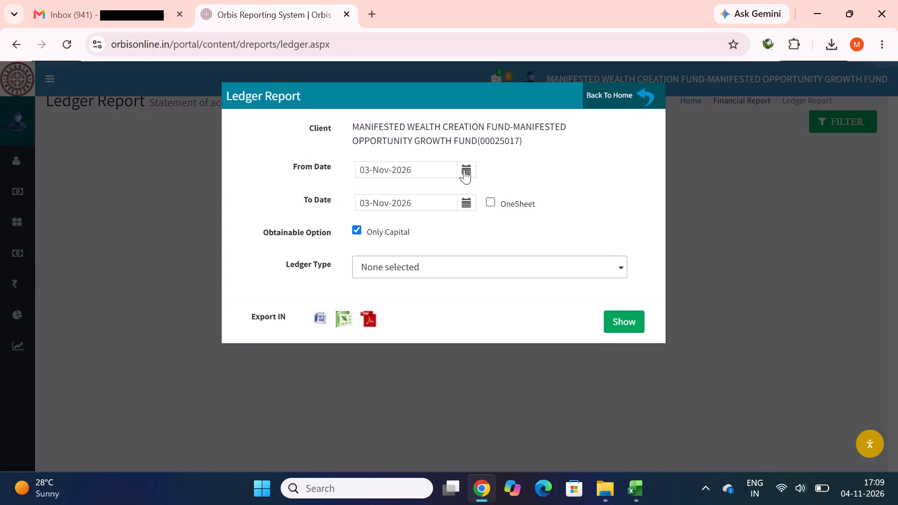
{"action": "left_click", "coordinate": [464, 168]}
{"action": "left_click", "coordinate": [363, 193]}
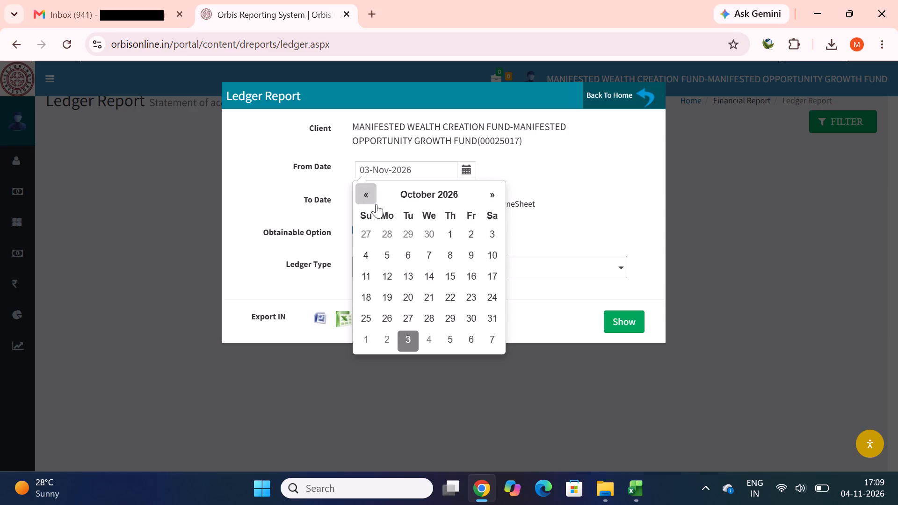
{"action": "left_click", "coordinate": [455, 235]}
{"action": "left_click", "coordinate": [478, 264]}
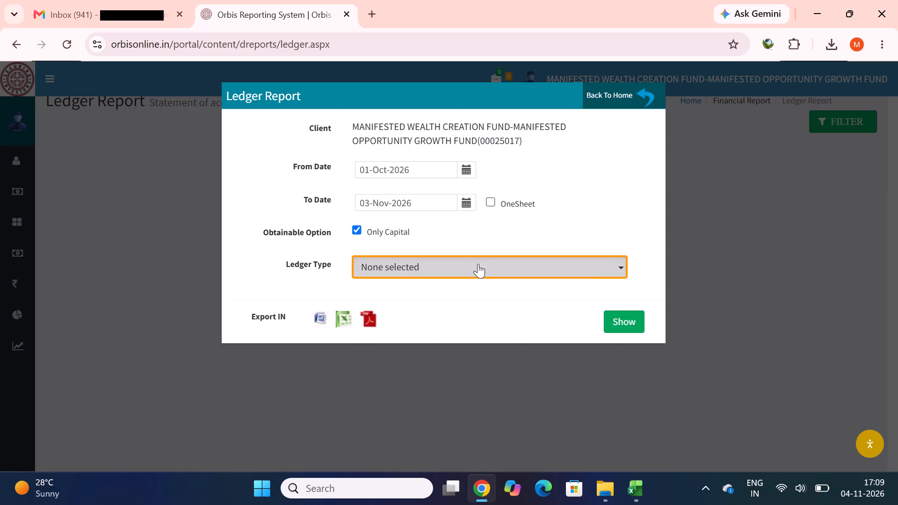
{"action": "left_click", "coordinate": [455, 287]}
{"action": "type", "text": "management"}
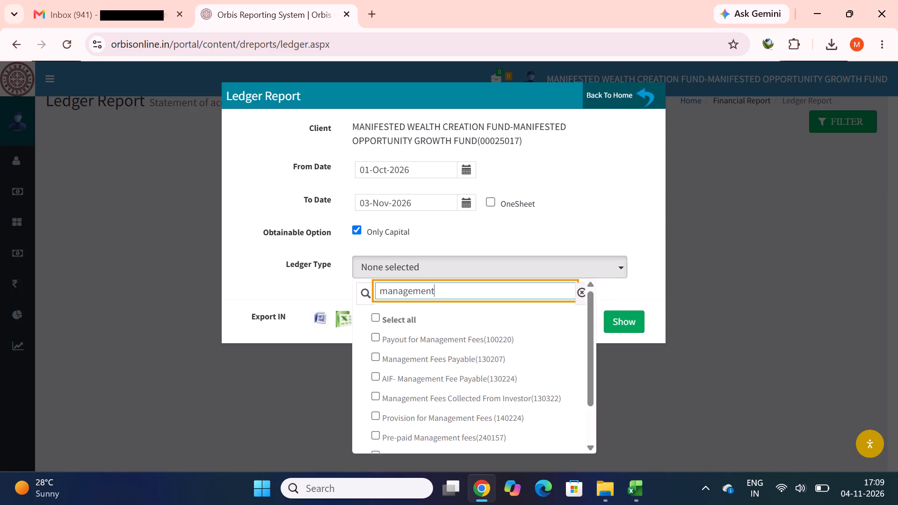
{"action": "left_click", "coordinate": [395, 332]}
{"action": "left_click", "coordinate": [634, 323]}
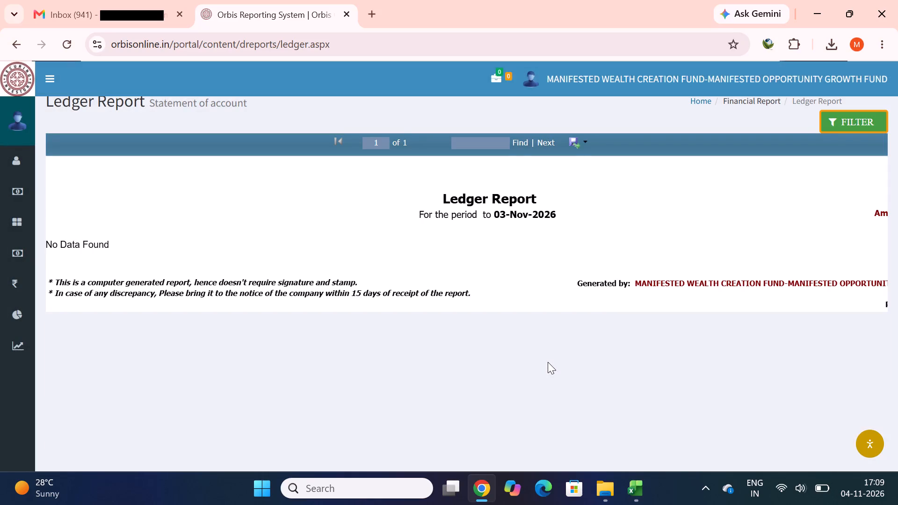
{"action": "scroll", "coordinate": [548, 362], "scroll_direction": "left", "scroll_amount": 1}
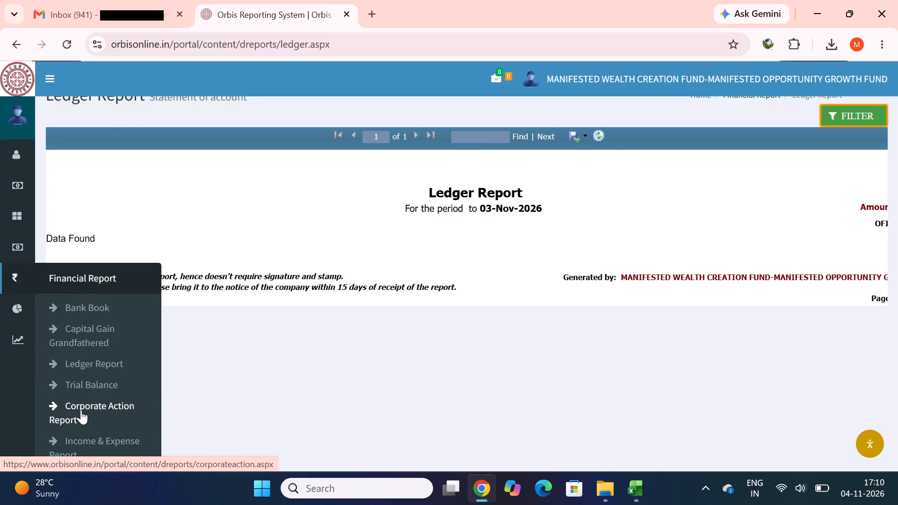
Show the ledger report for Management Fees (400111) from 01-Oct-2026 to 03-Nov-2026.
{"action": "left_click", "coordinate": [116, 365]}
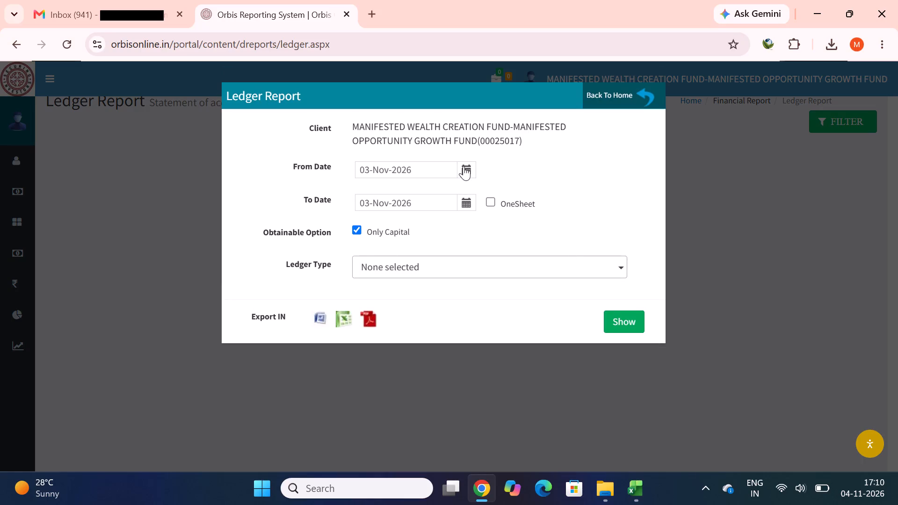
{"action": "left_click", "coordinate": [463, 166]}
{"action": "left_click", "coordinate": [366, 196]}
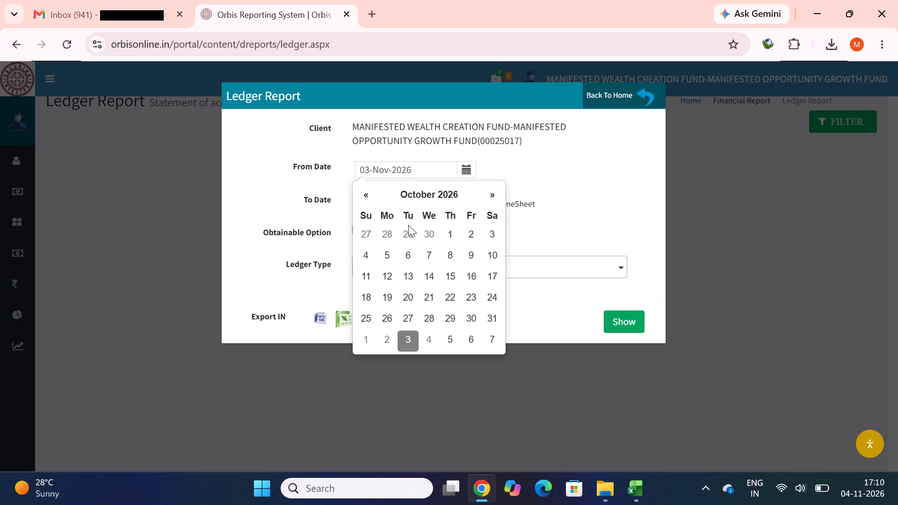
{"action": "left_click", "coordinate": [452, 231]}
{"action": "left_click", "coordinate": [439, 268]}
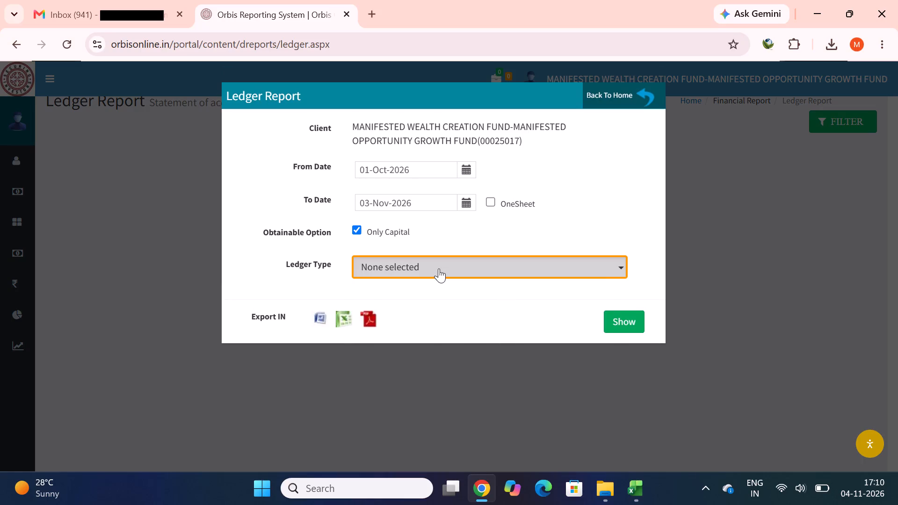
{"action": "left_click", "coordinate": [439, 286]}
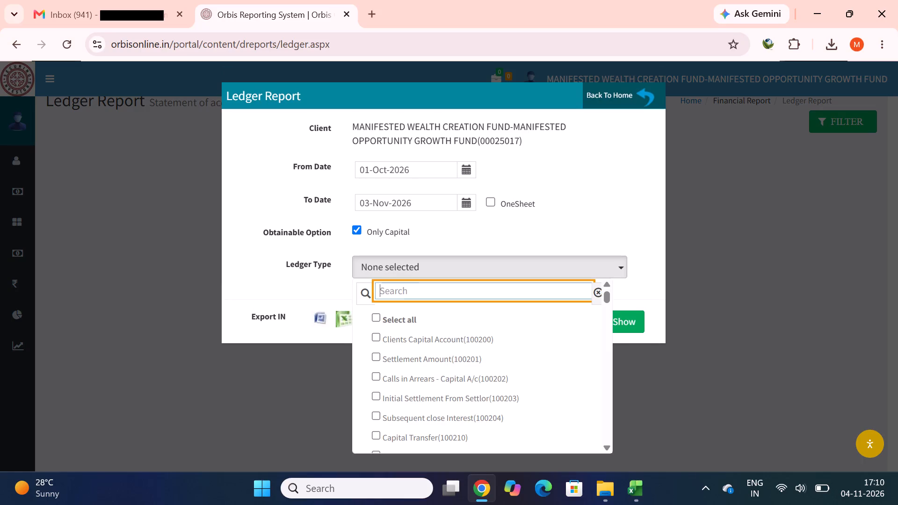
{"action": "type", "text": "management"}
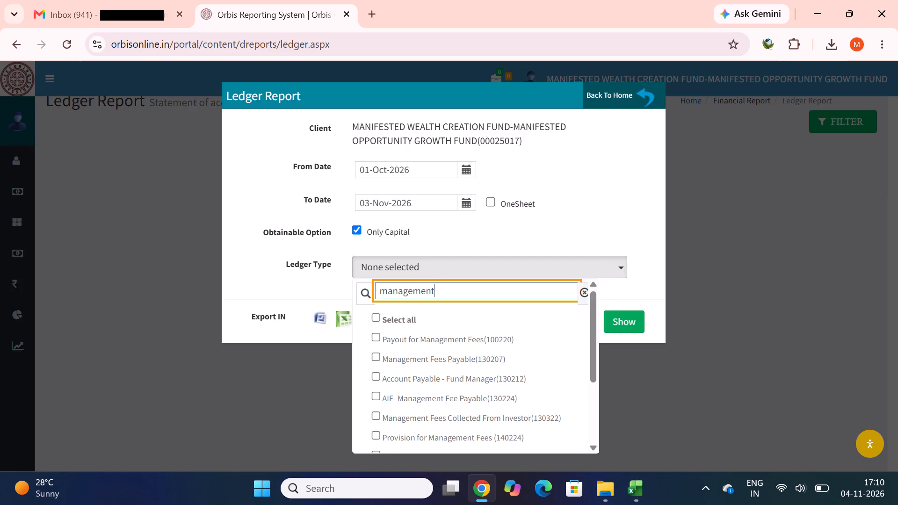
{"action": "scroll", "coordinate": [451, 369], "scroll_direction": "down", "scroll_amount": 2}
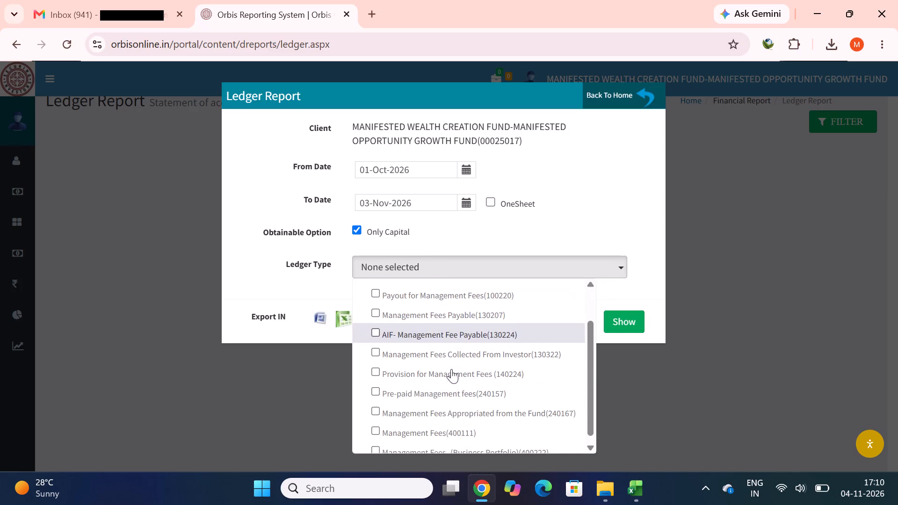
{"action": "scroll", "coordinate": [451, 369], "scroll_direction": "down", "scroll_amount": 1}
{"action": "left_click", "coordinate": [448, 426]}
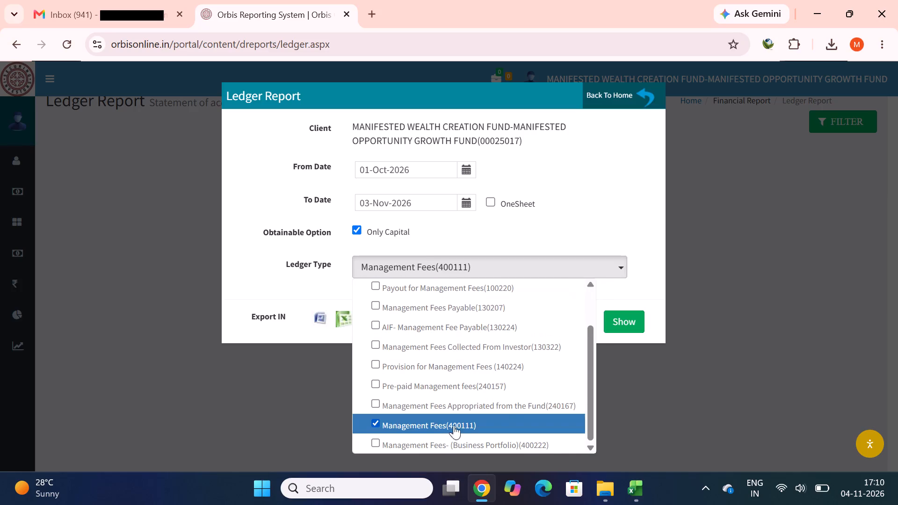
{"action": "left_click", "coordinate": [636, 326]}
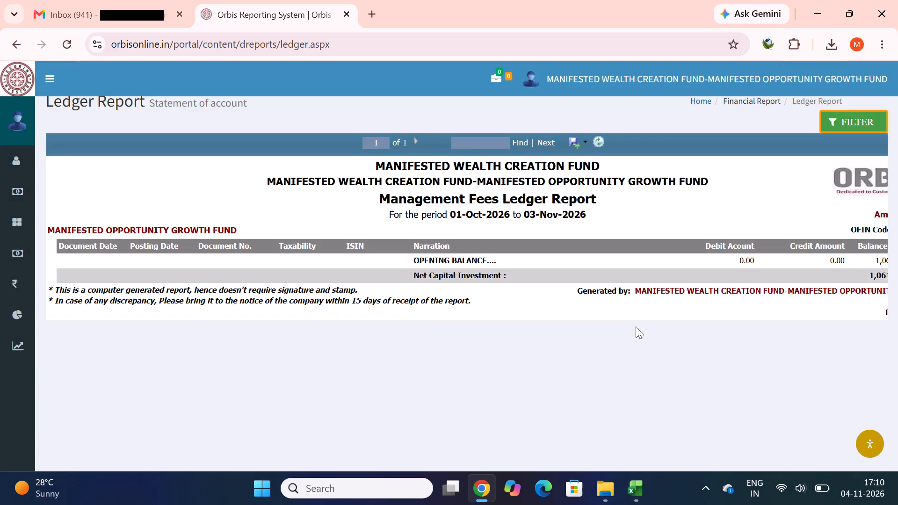
Compare the Management Fees ledger balance with the Management Fees Payable row in Excel's TB (10), and return to Chrome.
{"action": "scroll", "coordinate": [636, 326], "scroll_direction": "left", "scroll_amount": 1}
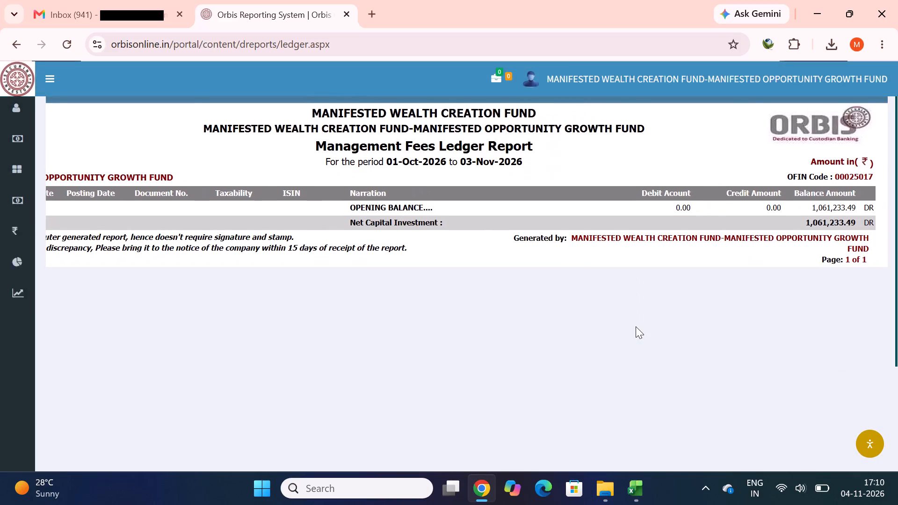
{"action": "scroll", "coordinate": [636, 326], "scroll_direction": "left", "scroll_amount": 2}
{"action": "scroll", "coordinate": [636, 326], "scroll_direction": "up", "scroll_amount": 1}
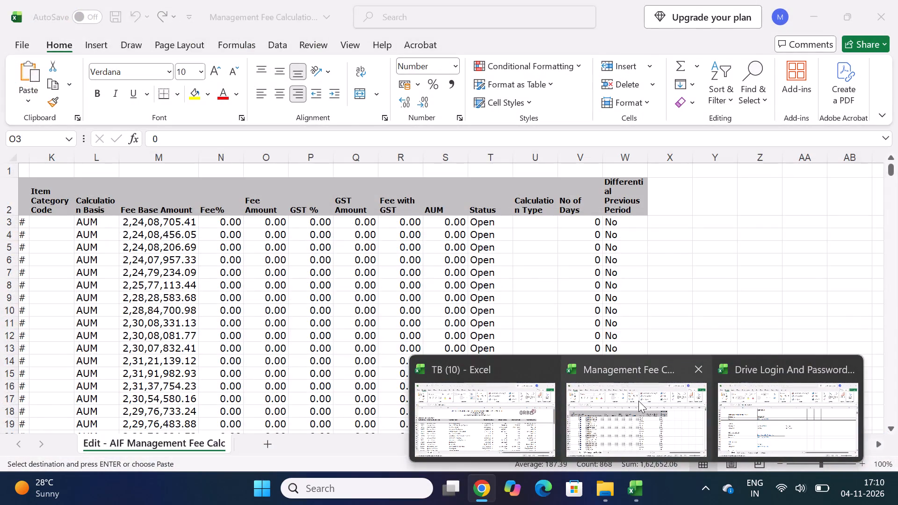
{"action": "left_click", "coordinate": [509, 405]}
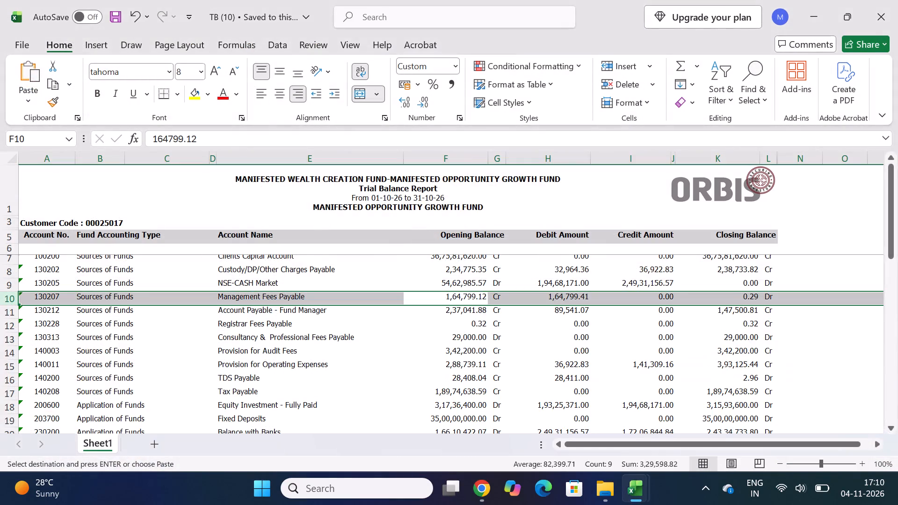
{"action": "left_click", "coordinate": [550, 303]}
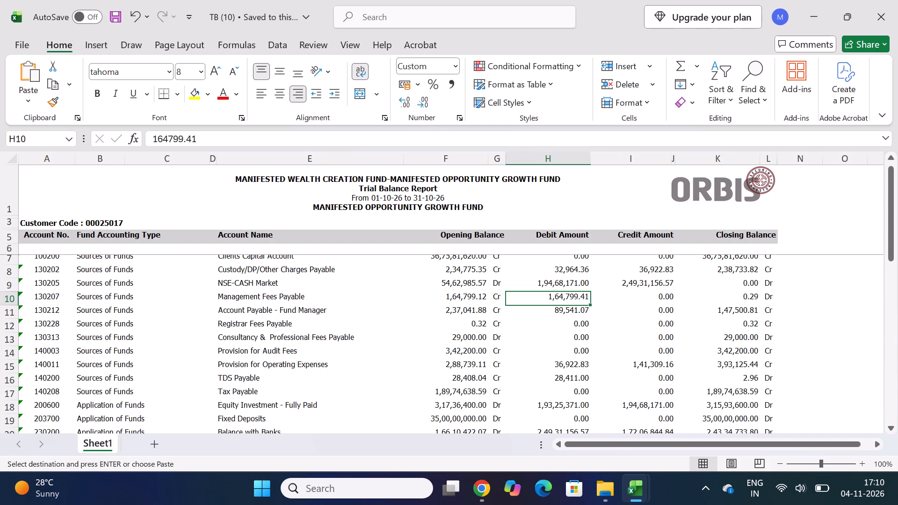
{"action": "left_click", "coordinate": [810, 302]}
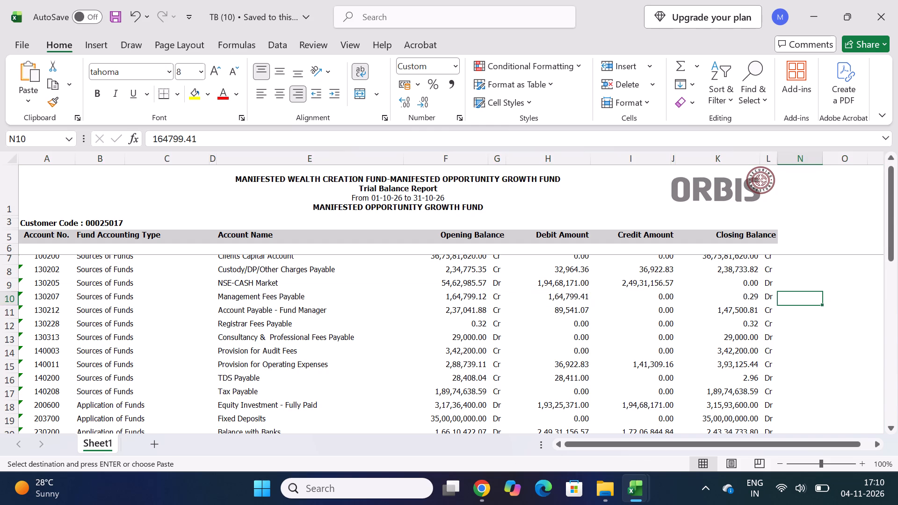
{"action": "key", "text": "alt+Tab"}
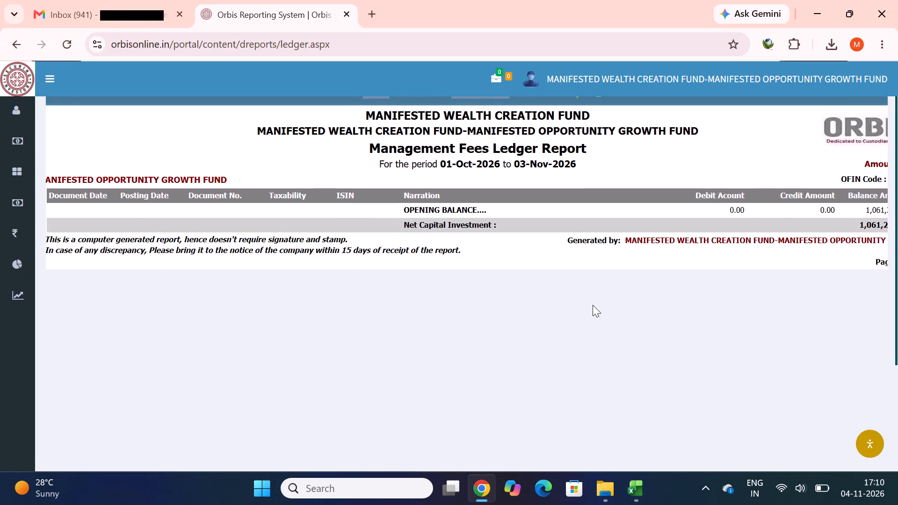
Reopen a blank Ledger Report form from the financial reports and go to its ledger type selection.
{"action": "scroll", "coordinate": [406, 277], "scroll_direction": "left", "scroll_amount": 1}
{"action": "scroll", "coordinate": [139, 231], "scroll_direction": "up", "scroll_amount": 1}
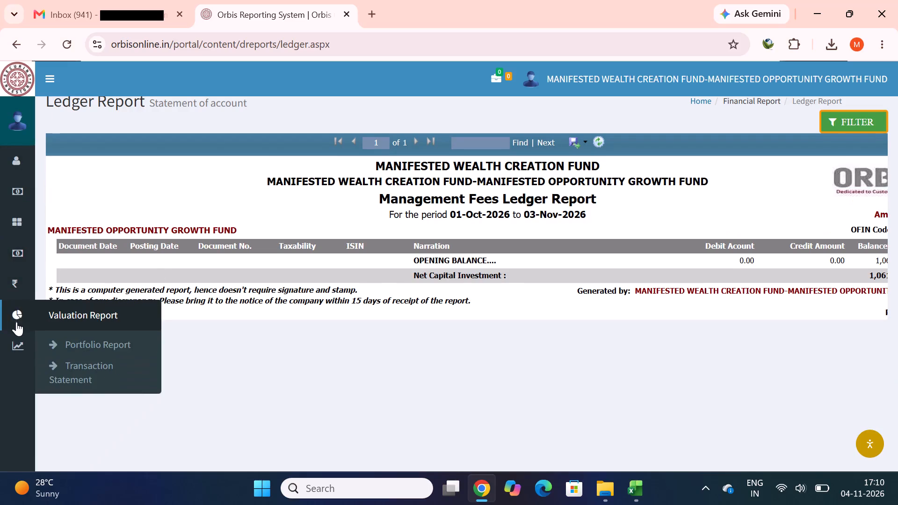
{"action": "scroll", "coordinate": [16, 322], "scroll_direction": "up", "scroll_amount": 1}
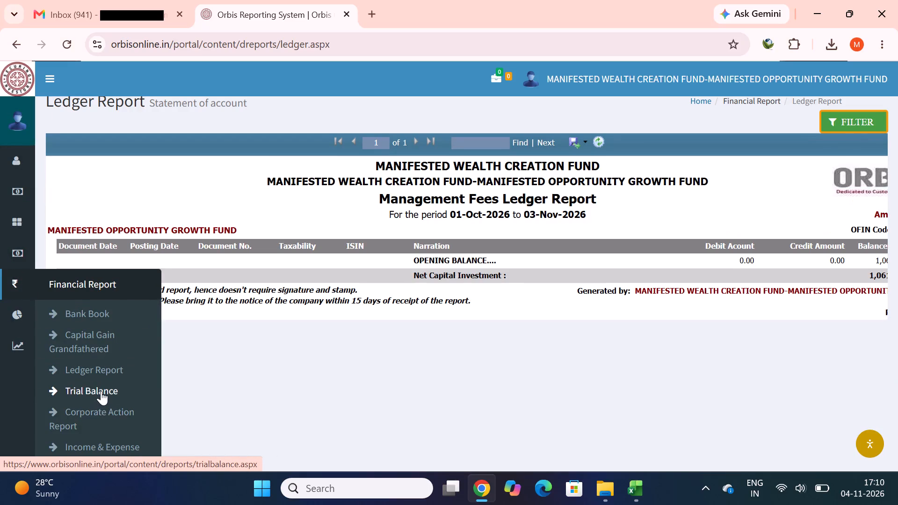
{"action": "scroll", "coordinate": [101, 391], "scroll_direction": "up", "scroll_amount": 1}
{"action": "left_click", "coordinate": [116, 368]}
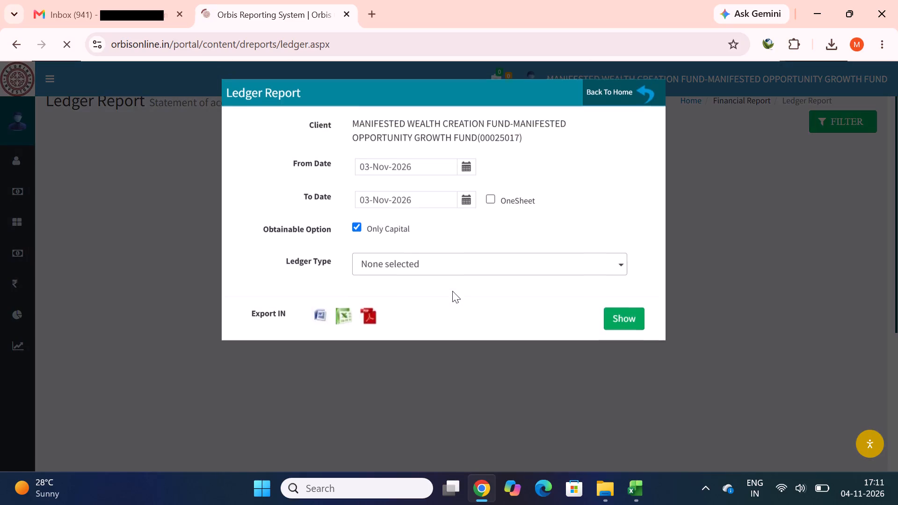
{"action": "scroll", "coordinate": [484, 236], "scroll_direction": "right", "scroll_amount": 1}
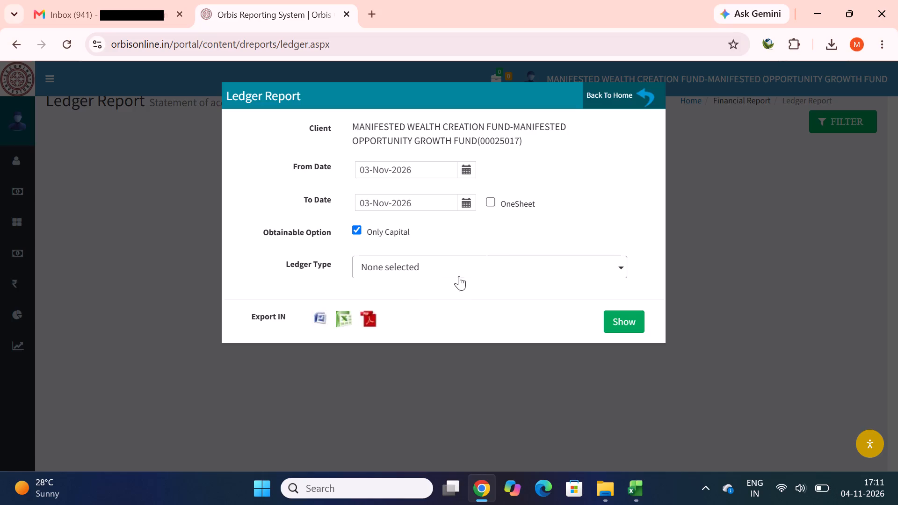
{"action": "scroll", "coordinate": [459, 276], "scroll_direction": "right", "scroll_amount": 1}
{"action": "left_click", "coordinate": [460, 274]}
{"action": "left_click", "coordinate": [461, 274]}
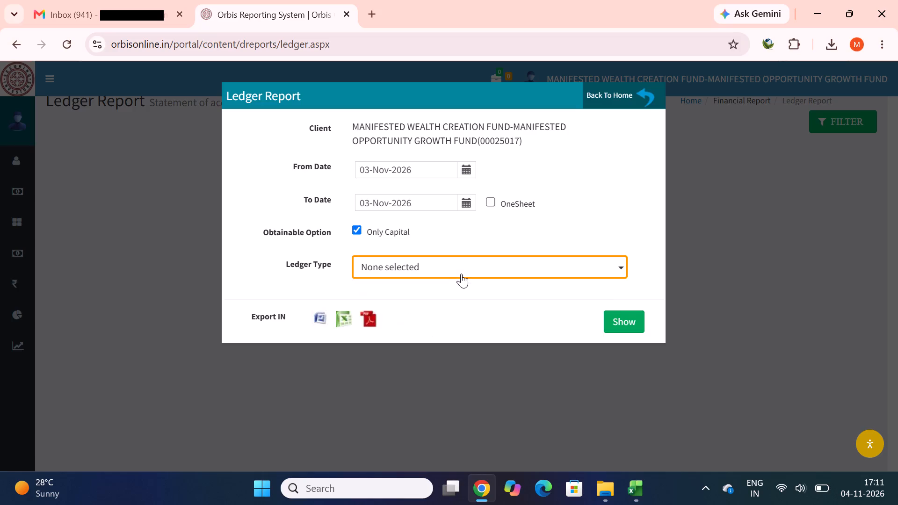
{"action": "scroll", "coordinate": [584, 368], "scroll_direction": "up", "scroll_amount": 1}
Switch to Excel's TB (10) trial balance and examine the Account Payable - Fund Manager row and the rows above it.
{"action": "left_click", "coordinate": [637, 482]}
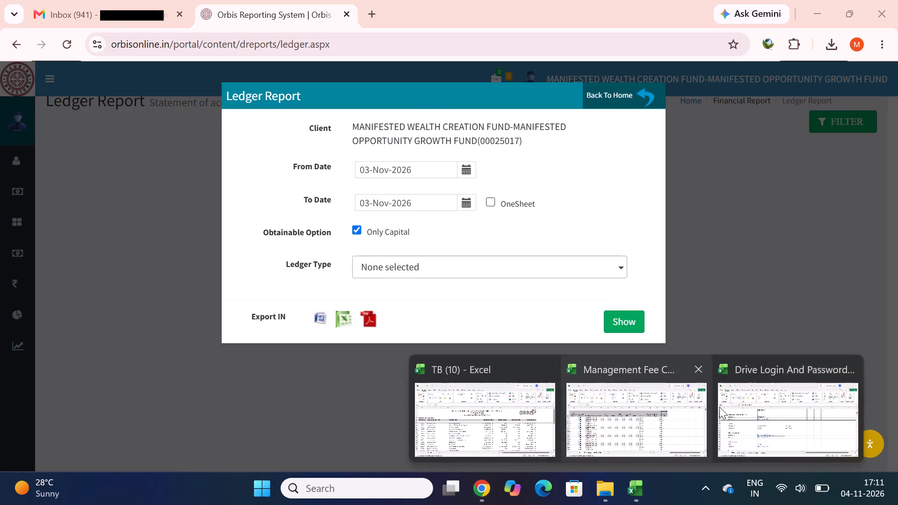
{"action": "scroll", "coordinate": [513, 418], "scroll_direction": "left", "scroll_amount": 1}
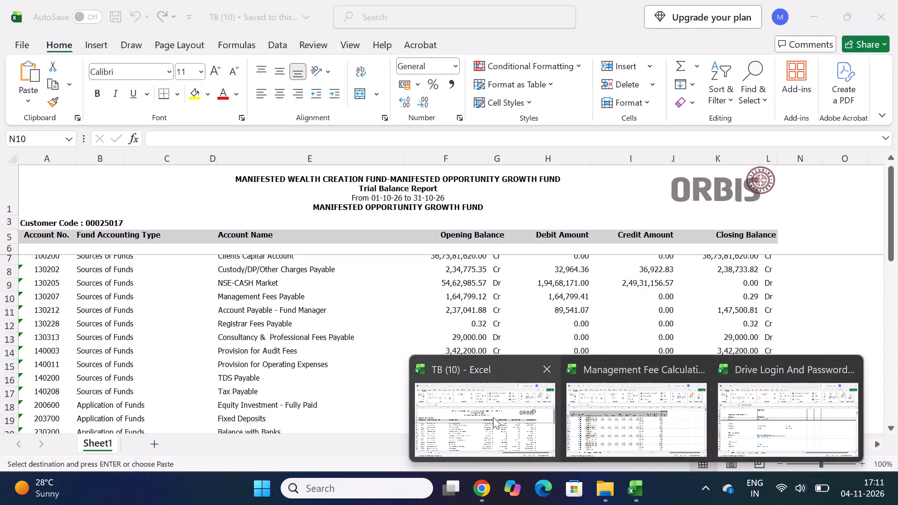
{"action": "left_click", "coordinate": [493, 417]}
{"action": "left_click", "coordinate": [475, 308]}
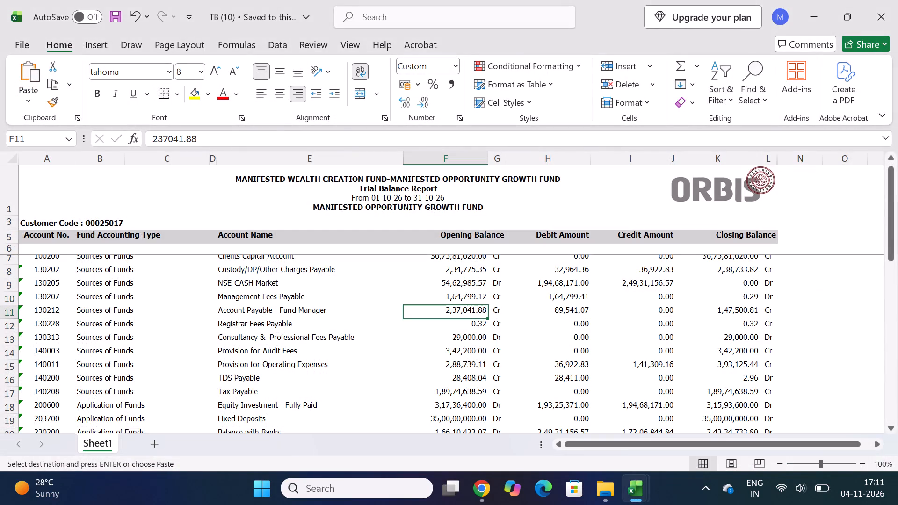
{"action": "scroll", "coordinate": [394, 307], "scroll_direction": "left", "scroll_amount": 1}
{"action": "left_click", "coordinate": [346, 308]}
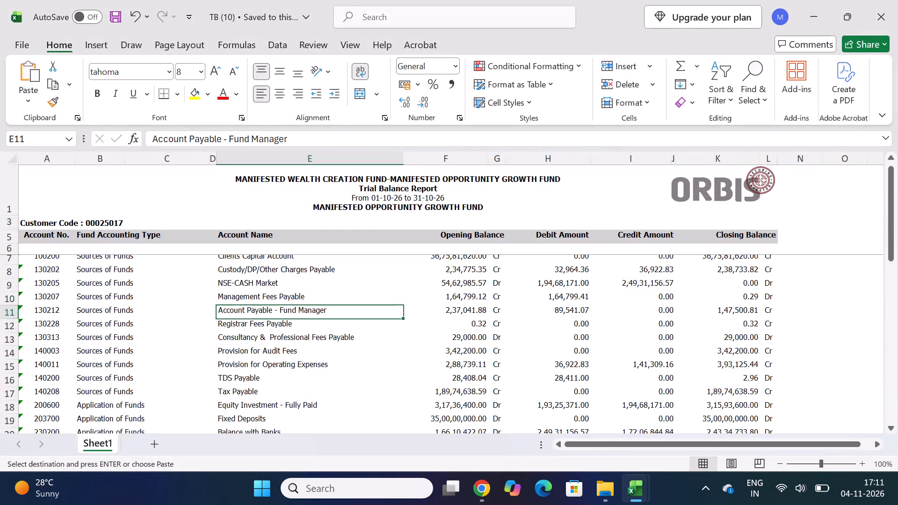
{"action": "key", "text": "shift+space"}
{"action": "key", "text": "shift+Down"}
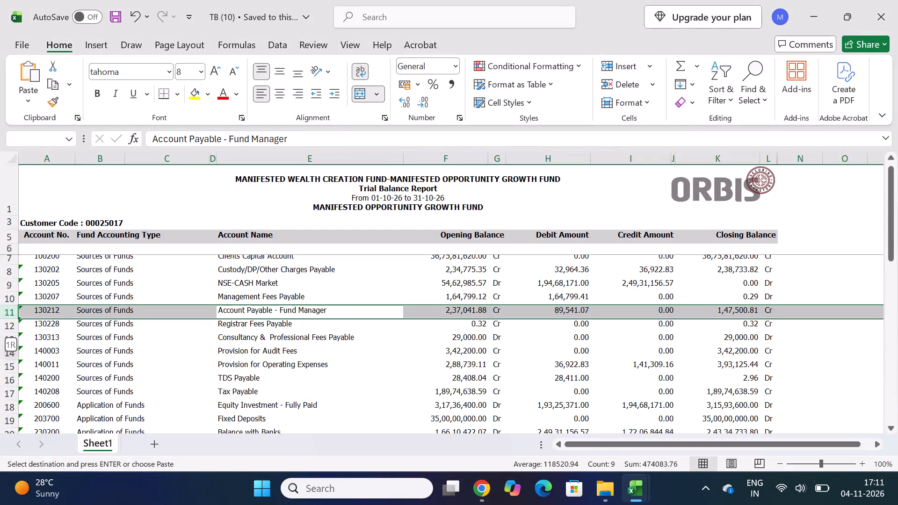
{"action": "key", "text": "shift+Up"}
{"action": "key", "text": "shift+Up"}
{"action": "key", "text": "shift+Up"}
{"action": "key", "text": "shift+Up"}
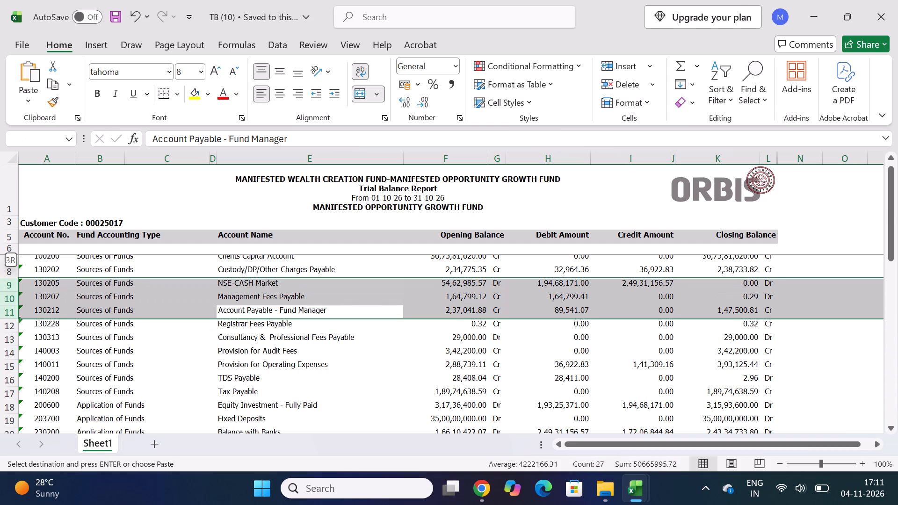
Highlight the trial balance rows from Custody/DP/Other Charges Payable through Management Fees Payable for review.
{"action": "key", "text": "Up"}
{"action": "key", "text": "Up"}
{"action": "key", "text": "Up"}
{"action": "key", "text": "shift+space"}
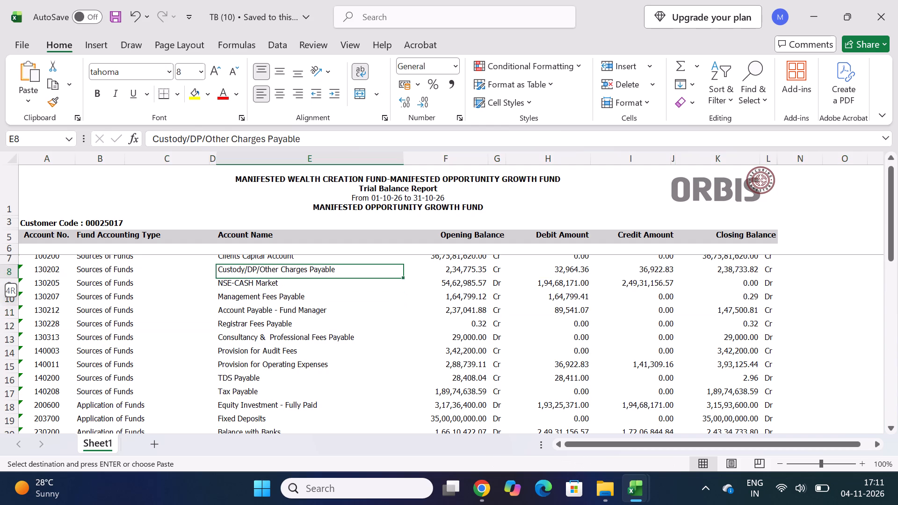
{"action": "key", "text": "shift+Down"}
{"action": "key", "text": "shift+Down"}
{"action": "key", "text": "shift+Down"}
{"action": "key", "text": "shift+Up"}
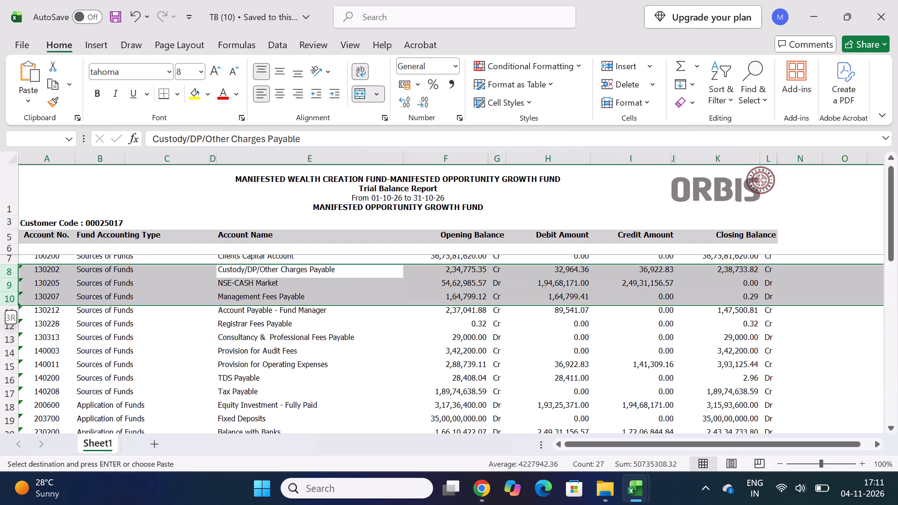
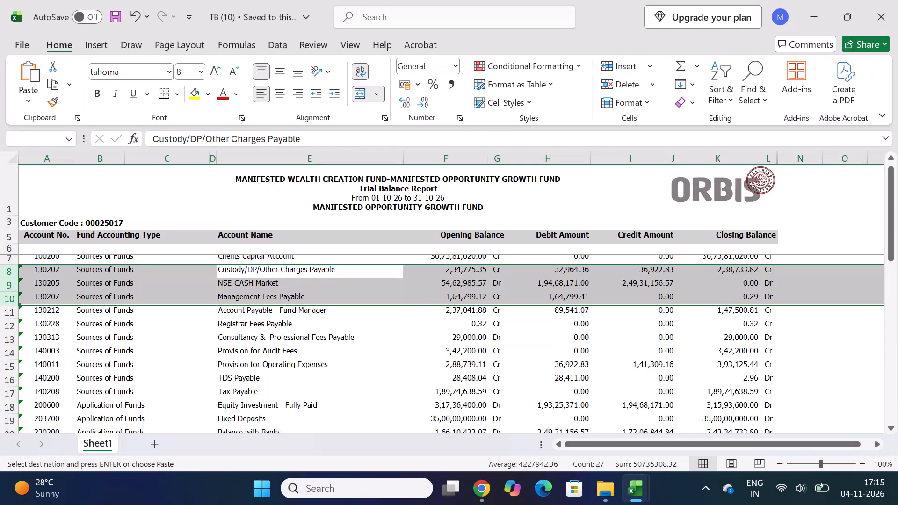
Highlight the trial balance from Custody/DP/Other Charges Payable through Demat Charges, spanning account name to closing balance, and review it from the top.
{"action": "left_click_drag", "start_coordinate": [264, 270], "coordinate": [622, 422]}
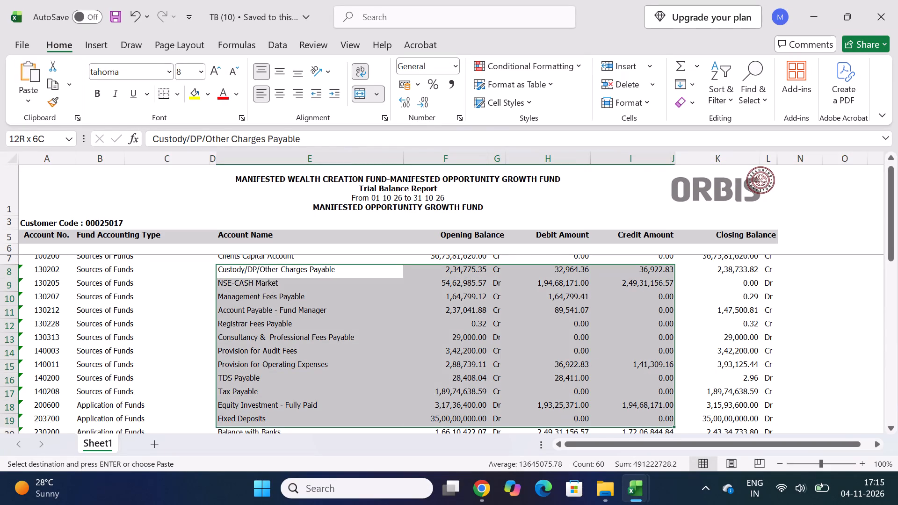
{"action": "left_click_drag", "start_coordinate": [622, 422], "coordinate": [822, 428]}
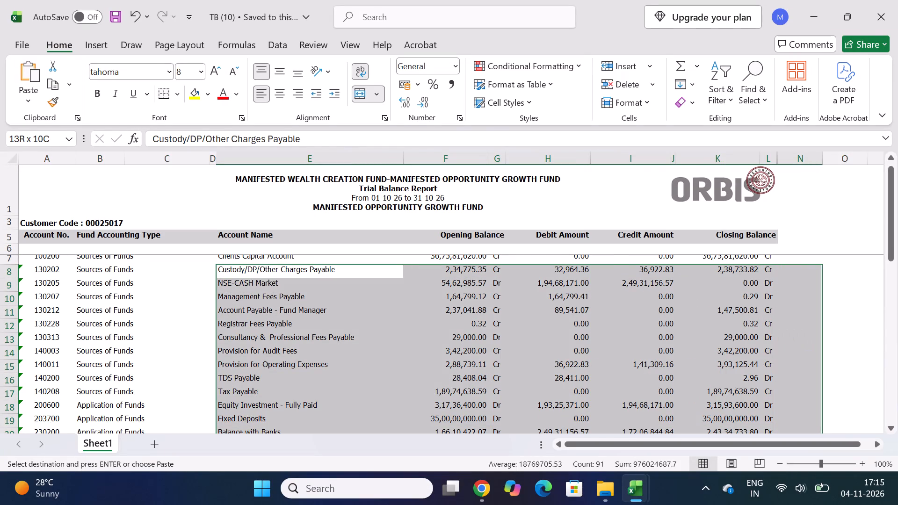
{"action": "left_click_drag", "start_coordinate": [822, 428], "coordinate": [764, 420]}
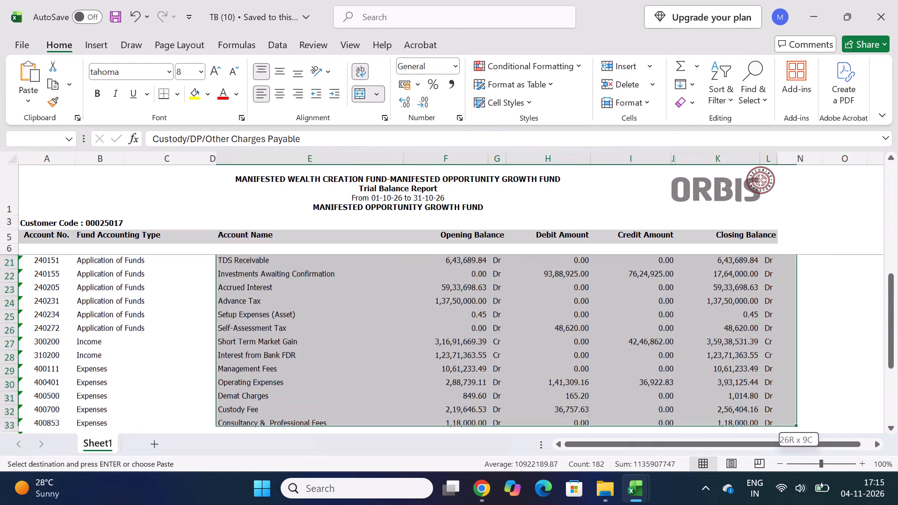
{"action": "left_click_drag", "start_coordinate": [764, 420], "coordinate": [773, 392]}
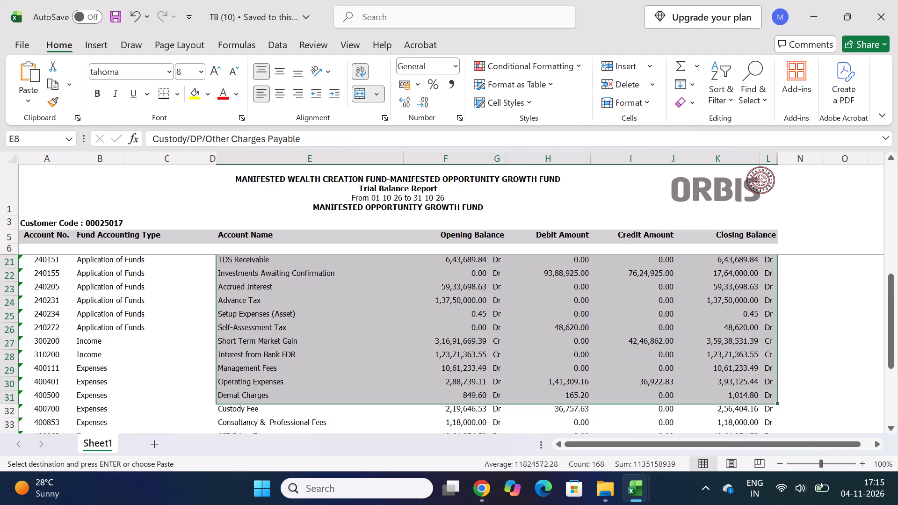
{"action": "scroll", "coordinate": [218, 303], "scroll_direction": "up", "scroll_amount": 6}
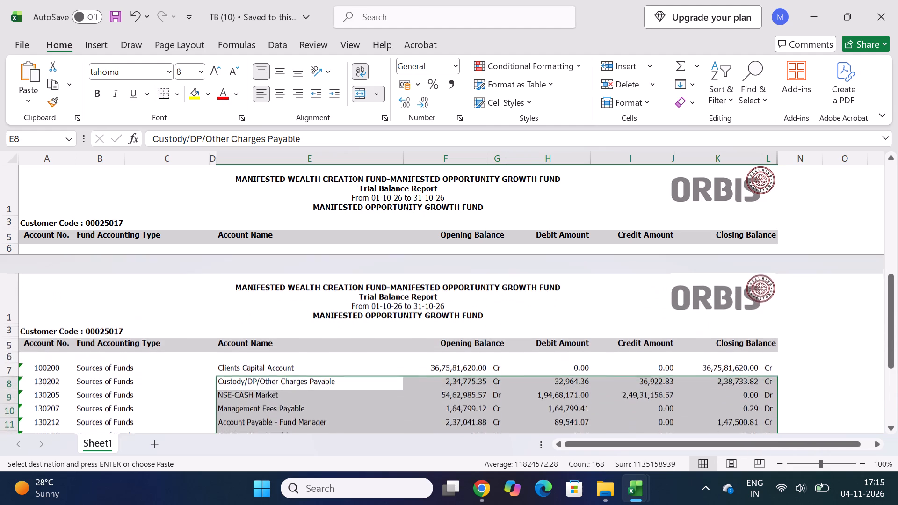
{"action": "scroll", "coordinate": [218, 303], "scroll_direction": "up", "scroll_amount": 2}
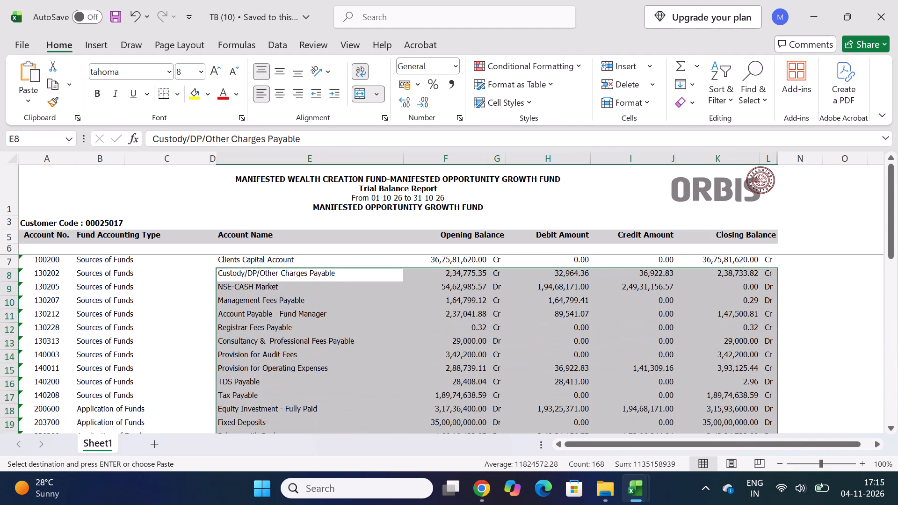
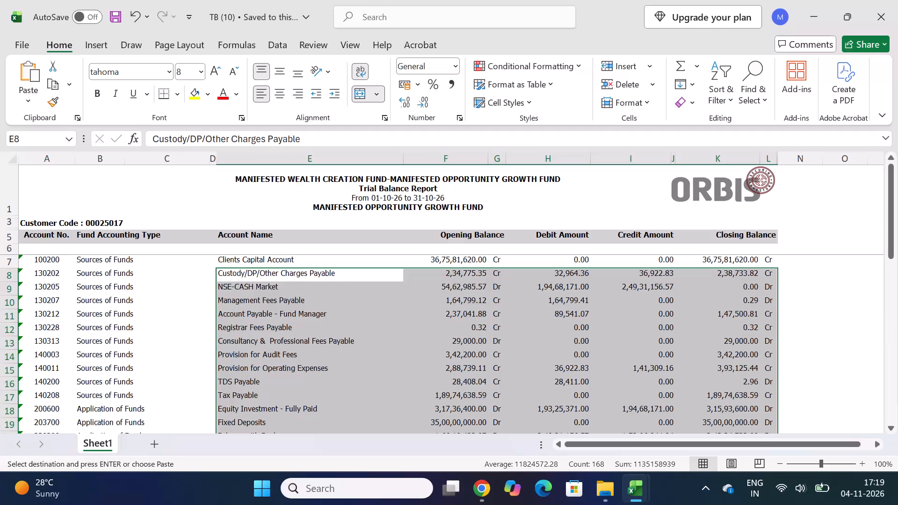
Highlight the opening balance and debit amounts for Provision for Operating Expenses and TDS Payable in the trial balance.
{"action": "left_click", "coordinate": [401, 367]}
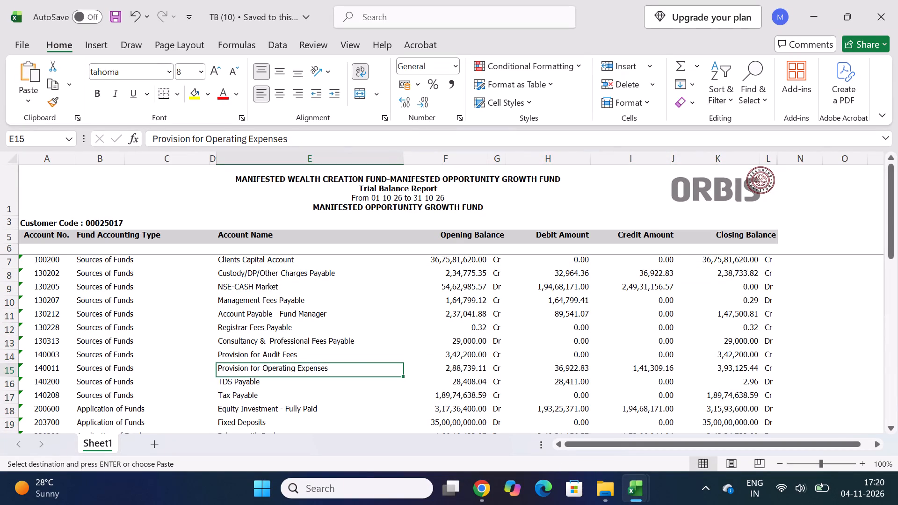
{"action": "left_click_drag", "start_coordinate": [467, 369], "coordinate": [560, 378]}
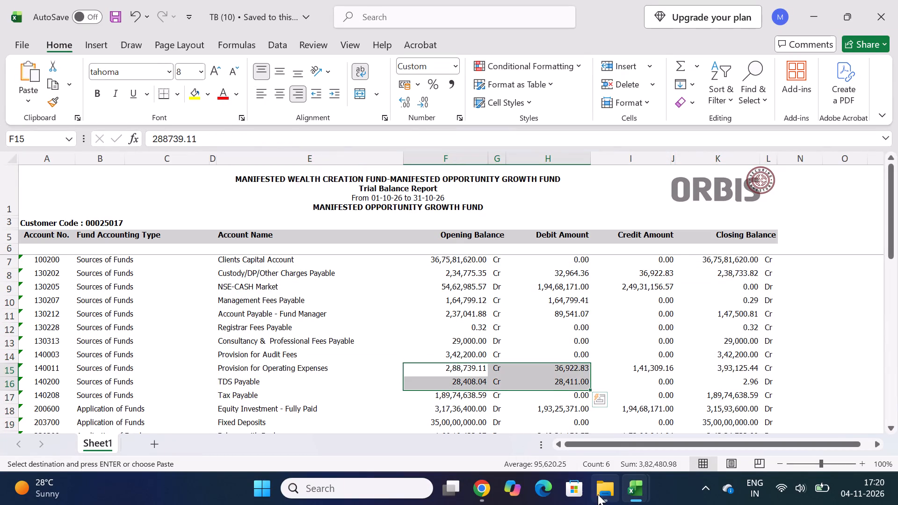
Switch to File Explorer and open the Google Drive folder in the f share of the first listed network computer.
{"action": "left_click", "coordinate": [600, 497]}
{"action": "left_click", "coordinate": [896, 504]}
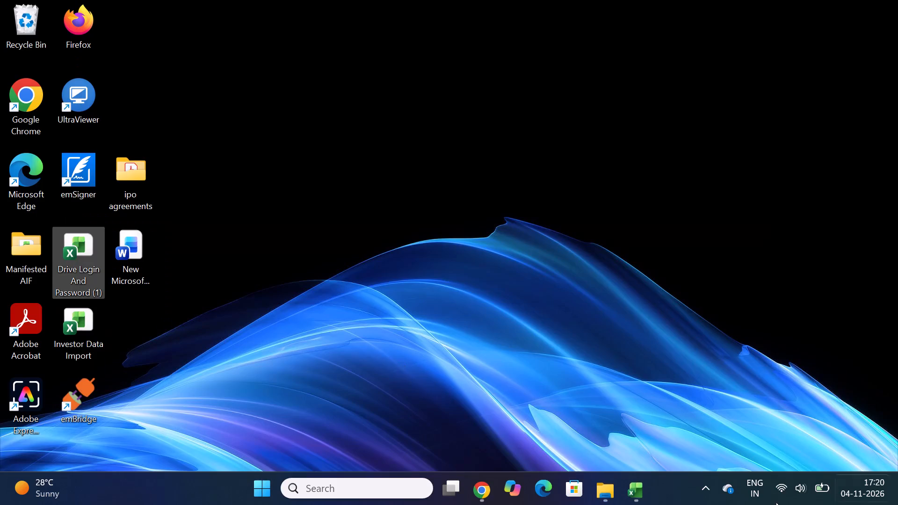
{"action": "double_click", "coordinate": [22, 257]}
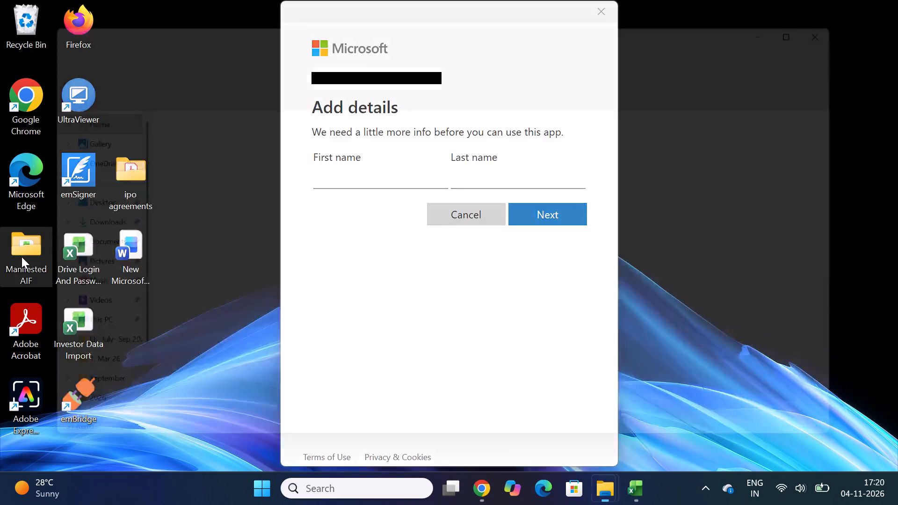
{"action": "scroll", "coordinate": [49, 367], "scroll_direction": "down", "scroll_amount": 6}
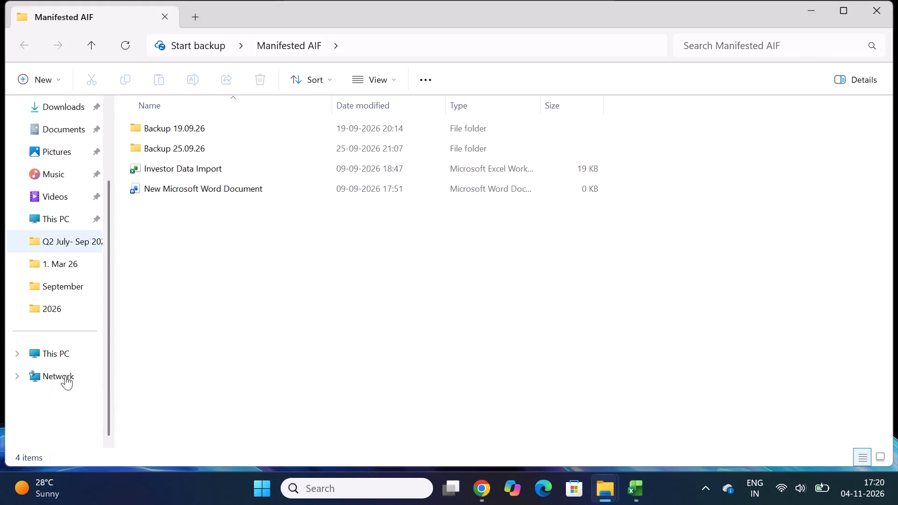
{"action": "left_click", "coordinate": [65, 375]}
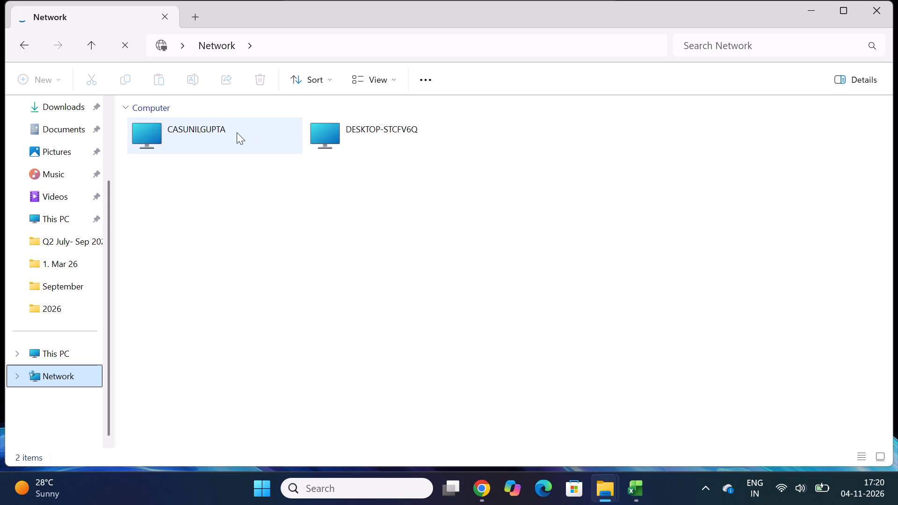
{"action": "double_click", "coordinate": [237, 132]}
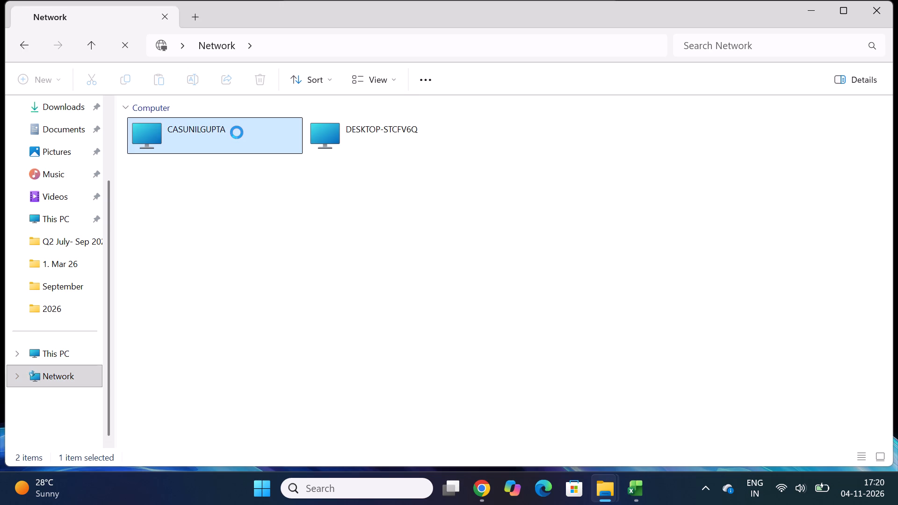
{"action": "double_click", "coordinate": [401, 115]}
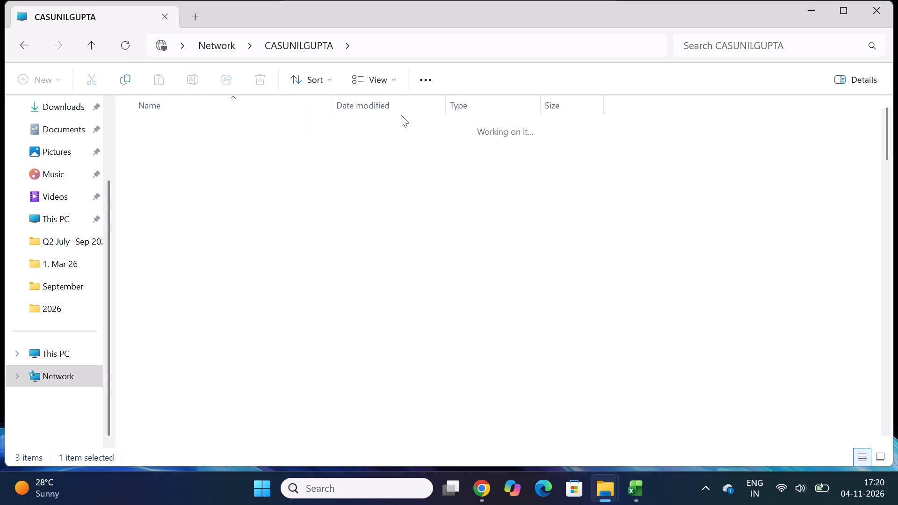
{"action": "key", "text": "Down"}
{"action": "key", "text": "Down"}
{"action": "key", "text": "Down"}
{"action": "key", "text": "Down"}
{"action": "key", "text": "Return"}
Open the Office Staff folder inside Google Drive.
{"action": "key", "text": "Down"}
{"action": "key", "text": "Down"}
{"action": "key", "text": "Down"}
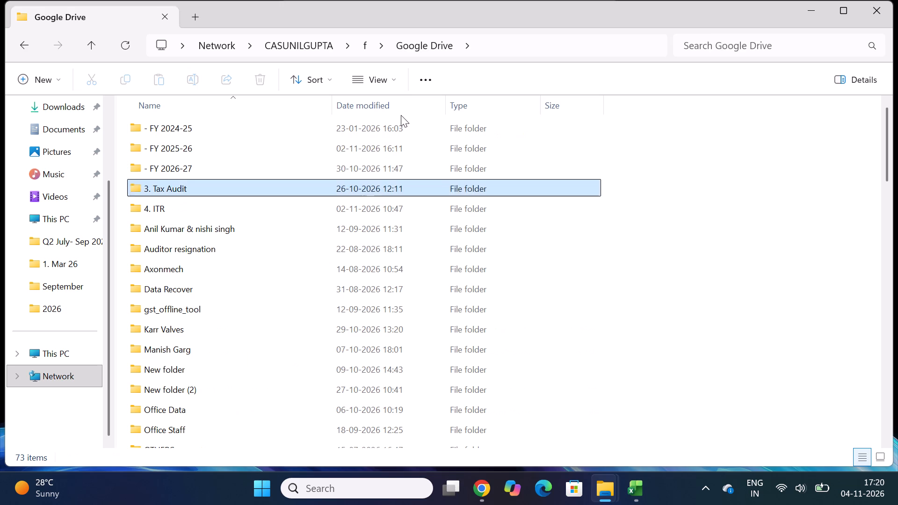
{"action": "key", "text": "Down"}
{"action": "key", "text": "Down"}
{"action": "key", "text": "Down"}
{"action": "key", "text": "Down"}
{"action": "key", "text": "Down"}
{"action": "key", "text": "Down"}
{"action": "key", "text": "Down"}
{"action": "key", "text": "Down"}
{"action": "key", "text": "Down"}
{"action": "key", "text": "Down"}
{"action": "key", "text": "Down"}
{"action": "key", "text": "Down"}
{"action": "key", "text": "Down"}
{"action": "key", "text": "Up"}
{"action": "key", "text": "Return"}
Open the Company Secretary folder and go into the AIF folder within the company secretary's personal folder.
{"action": "key", "text": "Down"}
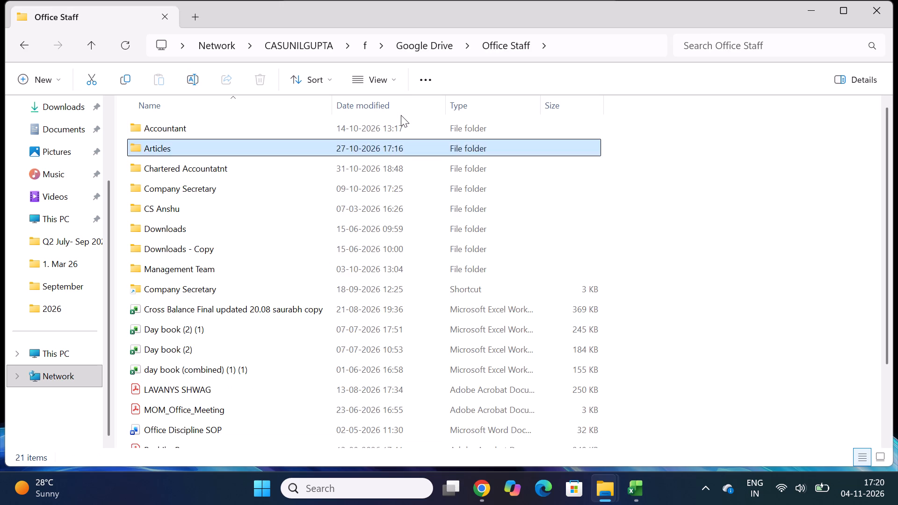
{"action": "key", "text": "Down"}
{"action": "key", "text": "Down"}
{"action": "key", "text": "Return"}
{"action": "key", "text": "Down"}
{"action": "key", "text": "Return"}
{"action": "key", "text": "Down"}
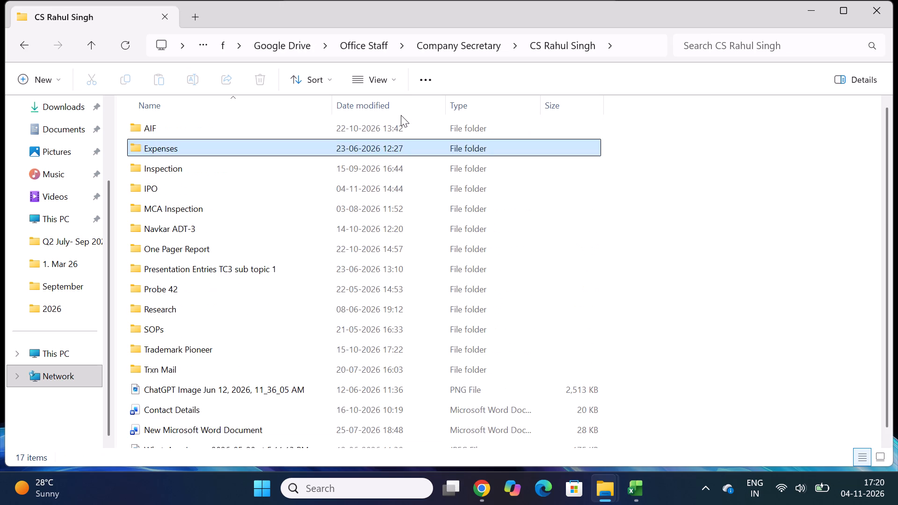
{"action": "key", "text": "Up"}
{"action": "key", "text": "Down"}
{"action": "key", "text": "Down"}
{"action": "key", "text": "Down"}
{"action": "key", "text": "Up"}
{"action": "key", "text": "Up"}
{"action": "key", "text": "Up"}
{"action": "key", "text": "Return"}
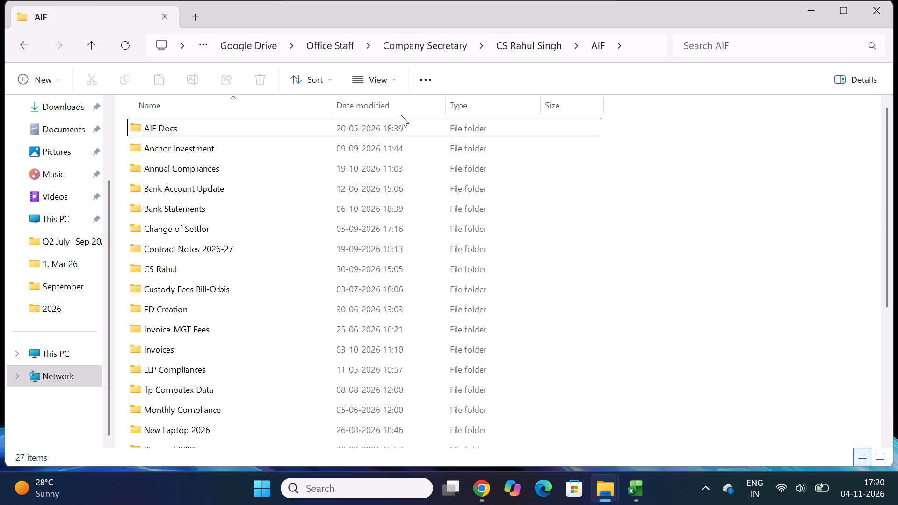
Look through the AIF subfolders for the one holding the monthly TDS records.
{"action": "key", "text": "Down"}
{"action": "key", "text": "Down"}
{"action": "key", "text": "Down"}
{"action": "key", "text": "Down"}
{"action": "key", "text": "Down"}
{"action": "key", "text": "Down"}
{"action": "key", "text": "Down"}
{"action": "key", "text": "Down"}
{"action": "key", "text": "Up"}
{"action": "key", "text": "Up"}
{"action": "key", "text": "Up"}
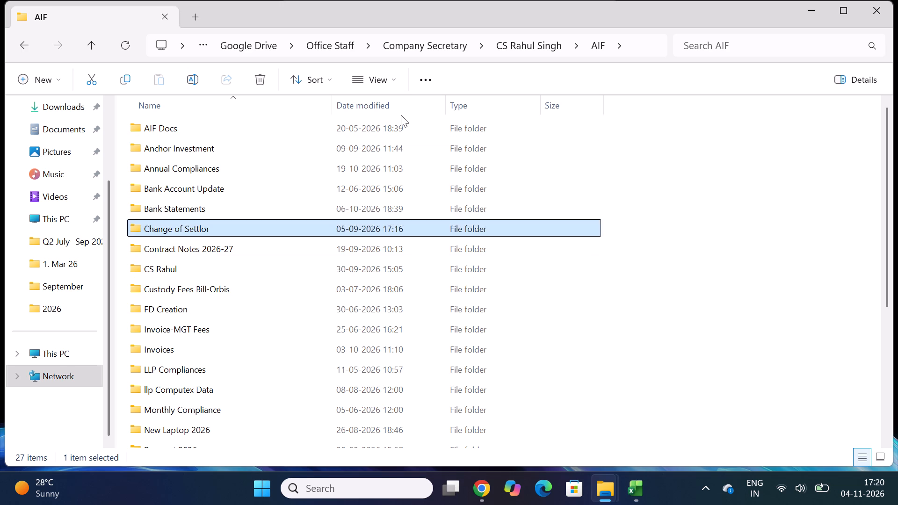
{"action": "key", "text": "Up"}
{"action": "key", "text": "Up"}
{"action": "key", "text": "Up"}
{"action": "key", "text": "Up"}
{"action": "key", "text": "Up"}
{"action": "key", "text": "Up"}
{"action": "key", "text": "Down"}
{"action": "key", "text": "Down"}
{"action": "key", "text": "Down"}
{"action": "key", "text": "Down"}
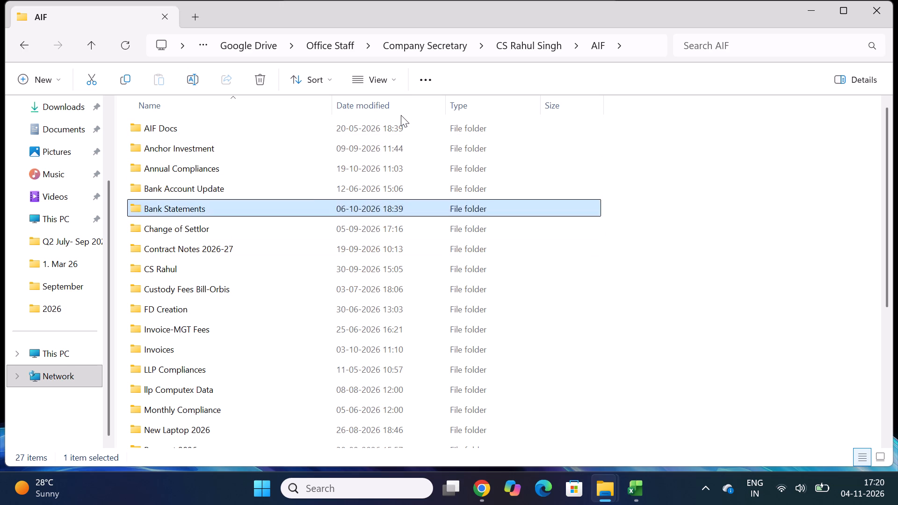
{"action": "key", "text": "Down"}
{"action": "key", "text": "Down"}
{"action": "key", "text": "Down"}
{"action": "key", "text": "Down"}
{"action": "key", "text": "Down"}
{"action": "key", "text": "Down"}
{"action": "key", "text": "Down"}
{"action": "key", "text": "Down"}
{"action": "key", "text": "Down"}
{"action": "key", "text": "Down"}
{"action": "key", "text": "Down"}
{"action": "key", "text": "Down"}
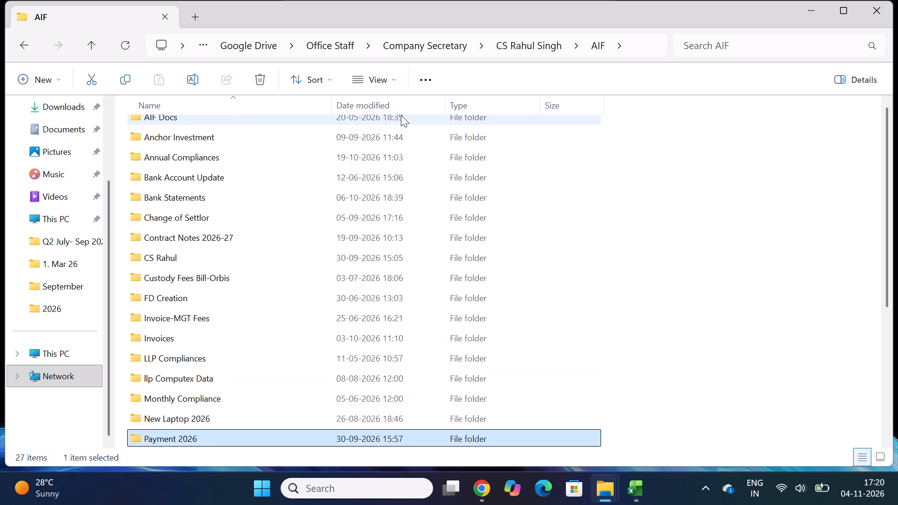
{"action": "key", "text": "Down"}
{"action": "key", "text": "Down"}
{"action": "key", "text": "Up"}
{"action": "key", "text": "Up"}
{"action": "key", "text": "Up"}
{"action": "key", "text": "Up"}
{"action": "key", "text": "Up"}
{"action": "key", "text": "Up"}
{"action": "key", "text": "Up"}
{"action": "key", "text": "Up"}
{"action": "key", "text": "Up"}
{"action": "key", "text": "Up"}
{"action": "key", "text": "Up"}
{"action": "key", "text": "Up"}
{"action": "key", "text": "Up"}
{"action": "key", "text": "Up"}
{"action": "key", "text": "Up"}
{"action": "key", "text": "Up"}
{"action": "key", "text": "Up"}
{"action": "key", "text": "Up"}
{"action": "key", "text": "Up"}
{"action": "key", "text": "Up"}
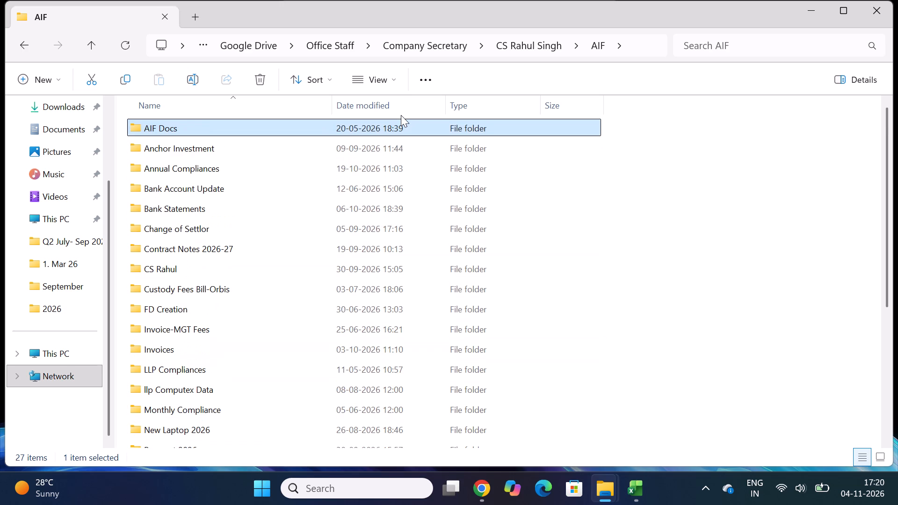
Open the Monthly TDS Payment folder inside Monthly Compliance.
{"action": "type", "text": "month"}
{"action": "key", "text": "Return"}
{"action": "key", "text": "Down"}
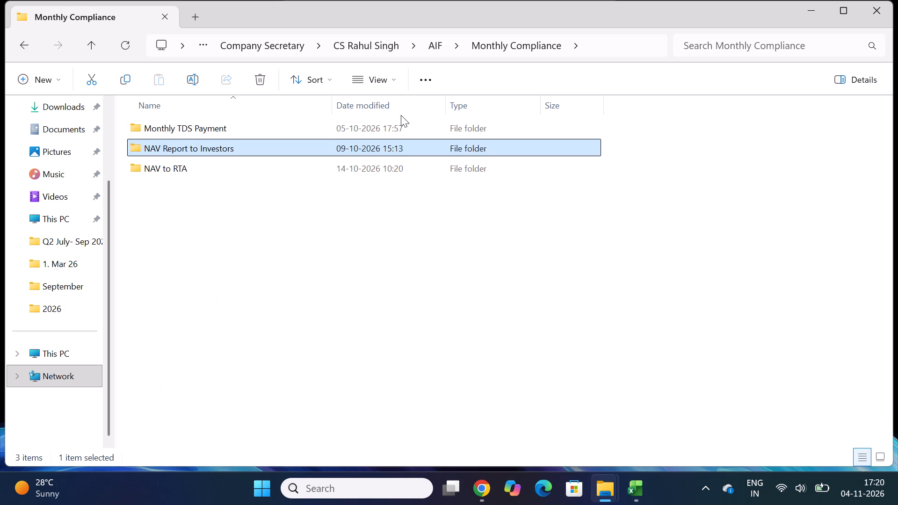
{"action": "key", "text": "Down"}
{"action": "key", "text": "Up"}
{"action": "key", "text": "Up"}
{"action": "key", "text": "Return"}
Check the files in the 7. Sep. 2026 folder and go back to Monthly TDS Payment.
{"action": "key", "text": "Down"}
{"action": "key", "text": "Down"}
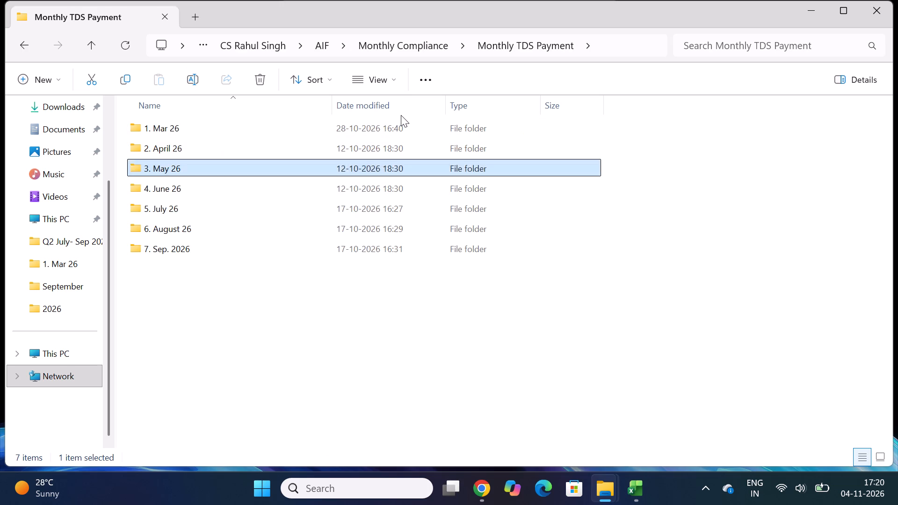
{"action": "key", "text": "Down"}
{"action": "key", "text": "Down"}
{"action": "key", "text": "Down"}
{"action": "key", "text": "Down"}
{"action": "key", "text": "Up"}
{"action": "key", "text": "Down"}
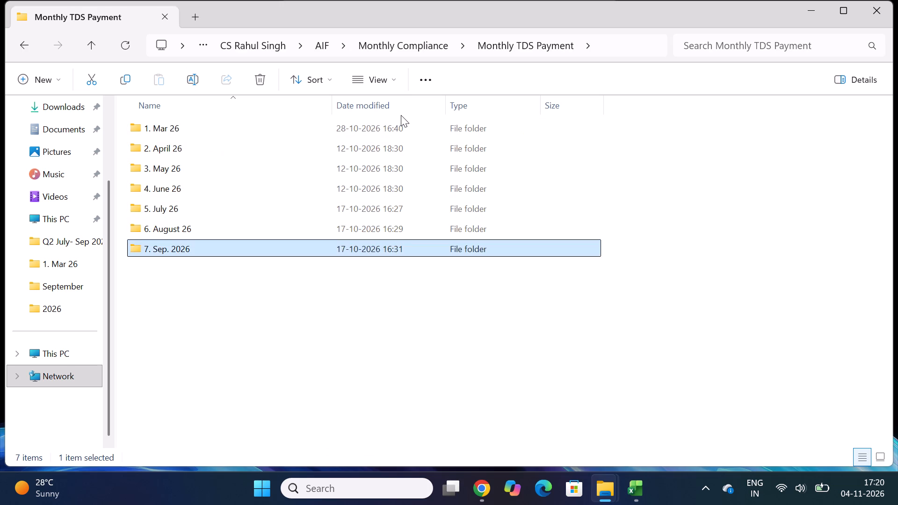
{"action": "key", "text": "Return"}
{"action": "key", "text": "Down"}
{"action": "key", "text": "Down"}
{"action": "key", "text": "Down"}
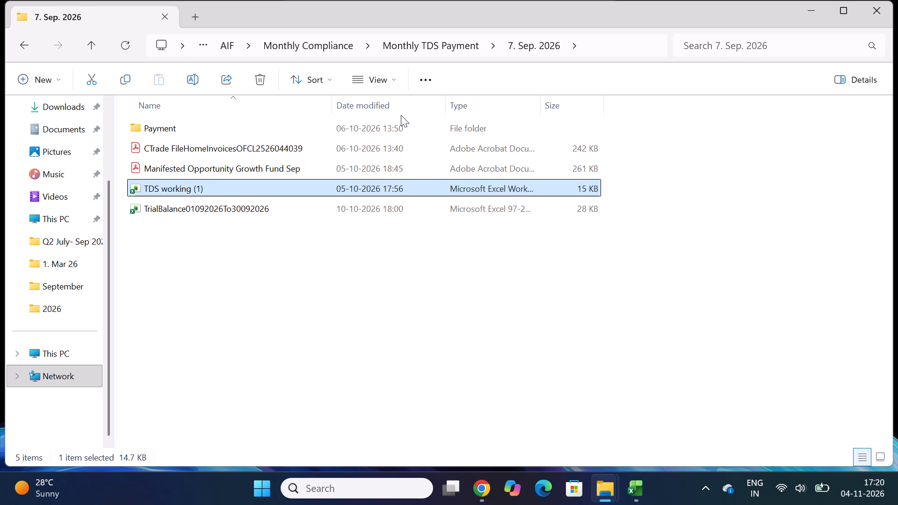
{"action": "key", "text": "BackSpace"}
Open the TDS working workbook from the 6. August 26 folder.
{"action": "key", "text": "Up"}
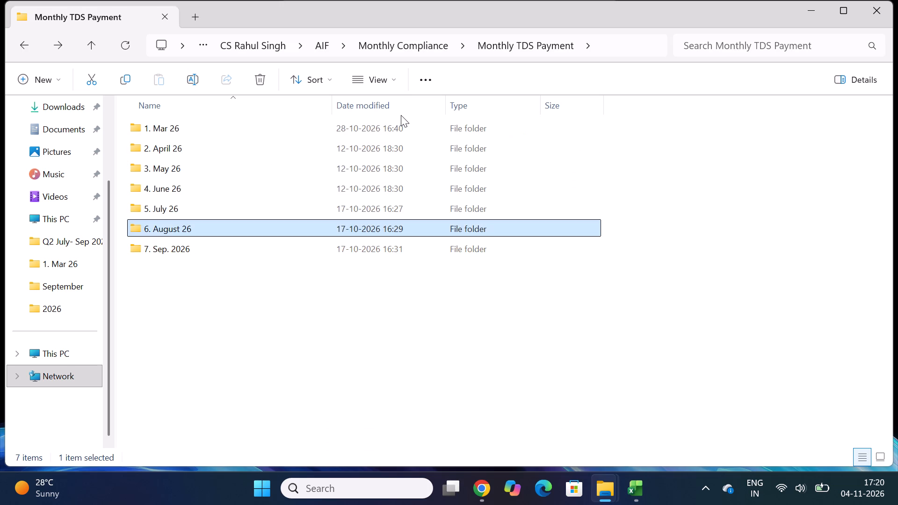
{"action": "key", "text": "Return"}
{"action": "key", "text": "Down"}
{"action": "key", "text": "Down"}
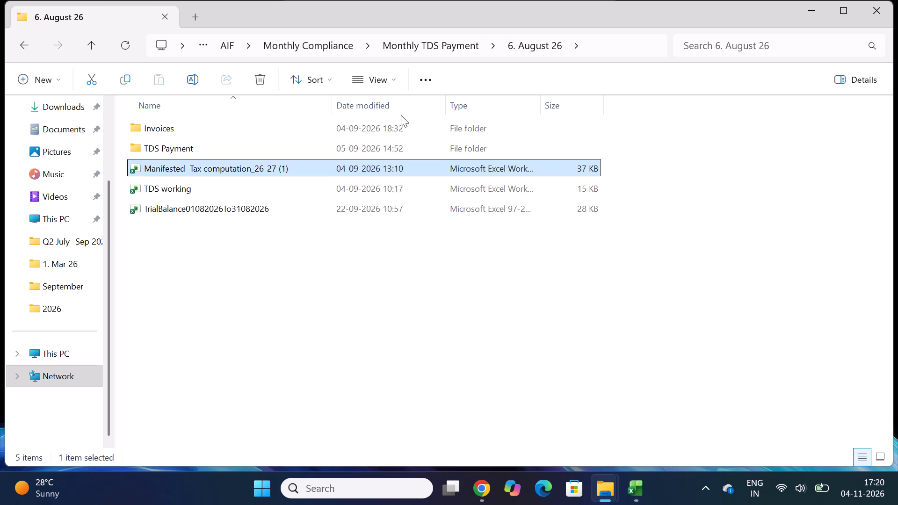
{"action": "key", "text": "Down"}
{"action": "key", "text": "Down"}
{"action": "key", "text": "Up"}
{"action": "key", "text": "Return"}
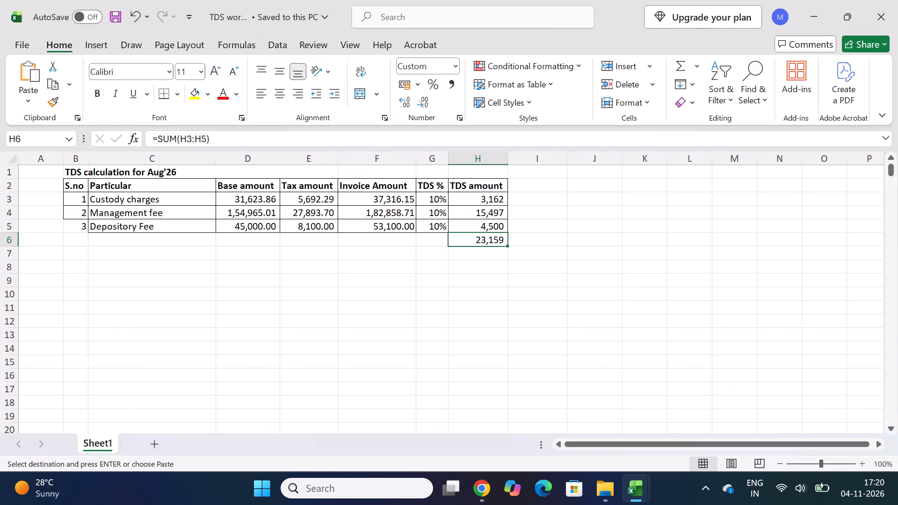
Examine the management fee base, tax and invoice amounts in the Aug'26 TDS calculation, and close the workbook.
{"action": "scroll", "coordinate": [293, 231], "scroll_direction": "down", "scroll_amount": 1}
{"action": "left_click_drag", "start_coordinate": [256, 211], "coordinate": [296, 213]}
{"action": "scroll", "coordinate": [279, 212], "scroll_direction": "right", "scroll_amount": 1}
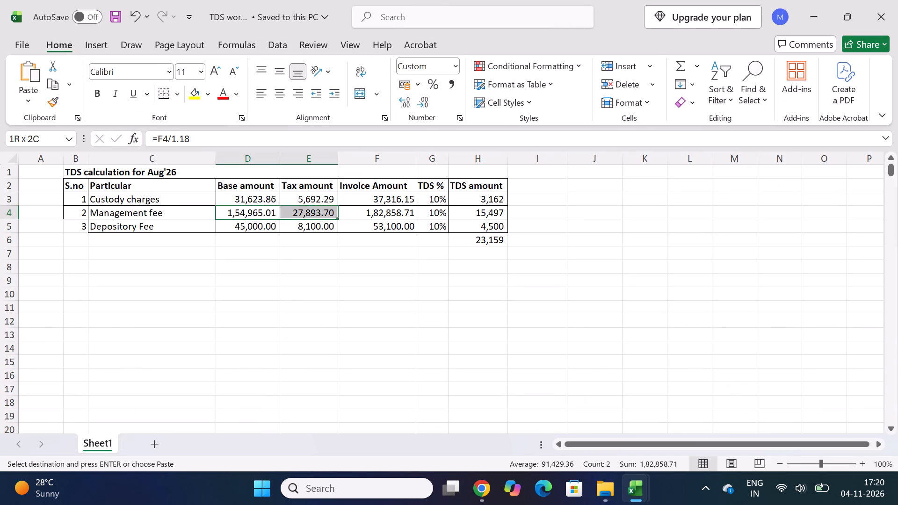
{"action": "left_click_drag", "start_coordinate": [296, 213], "coordinate": [272, 214]}
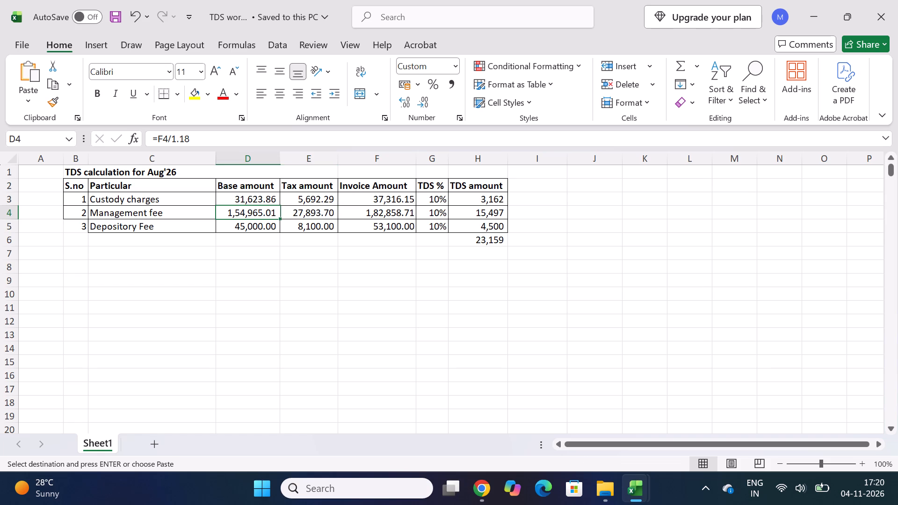
{"action": "left_click_drag", "start_coordinate": [272, 214], "coordinate": [354, 262]}
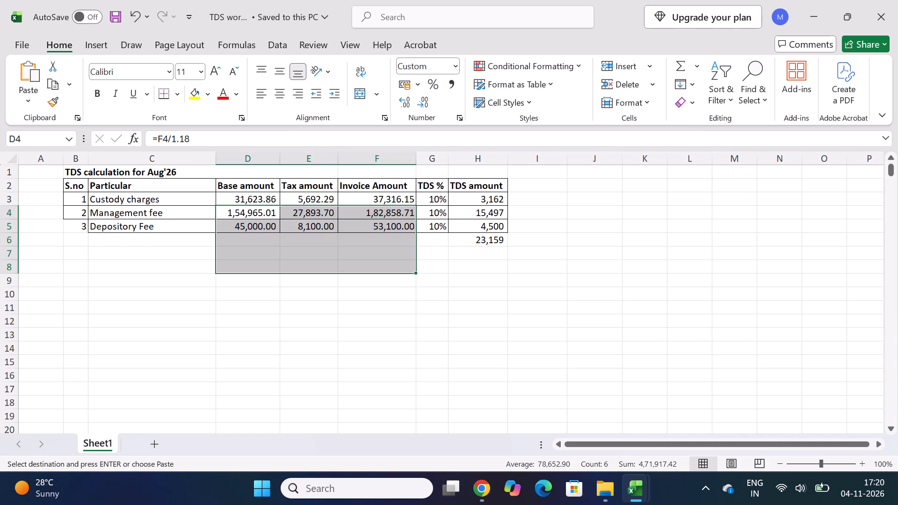
{"action": "left_click", "coordinate": [897, 0]}
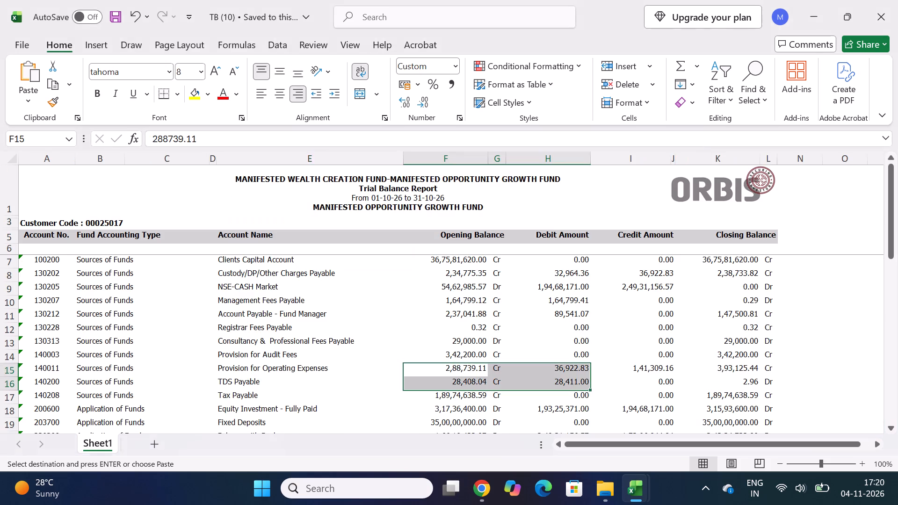
Open the TDS working (1) workbook from the 7. Sep. 2026 folder.
{"action": "key", "text": "alt+Tab"}
{"action": "key", "text": "BackSpace"}
{"action": "key", "text": "Down"}
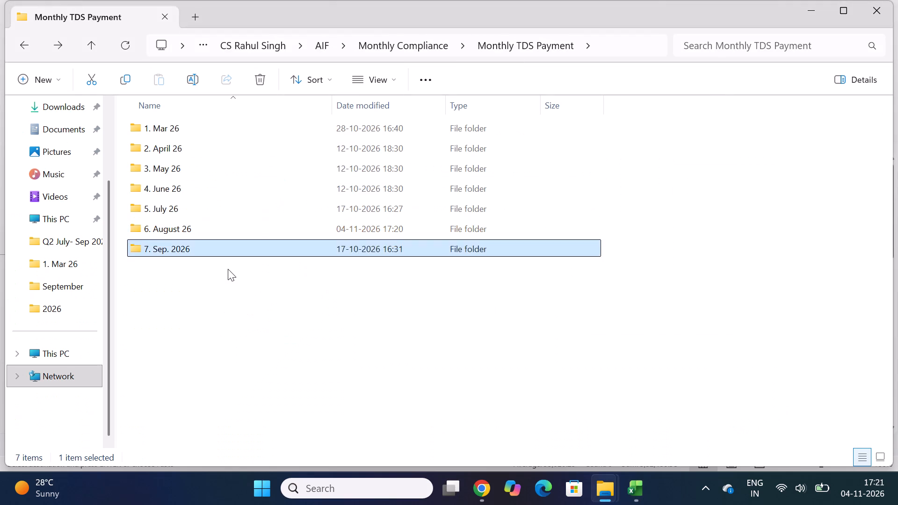
{"action": "key", "text": "Return"}
{"action": "key", "text": "Down"}
{"action": "key", "text": "Down"}
{"action": "key", "text": "Down"}
{"action": "key", "text": "Return"}
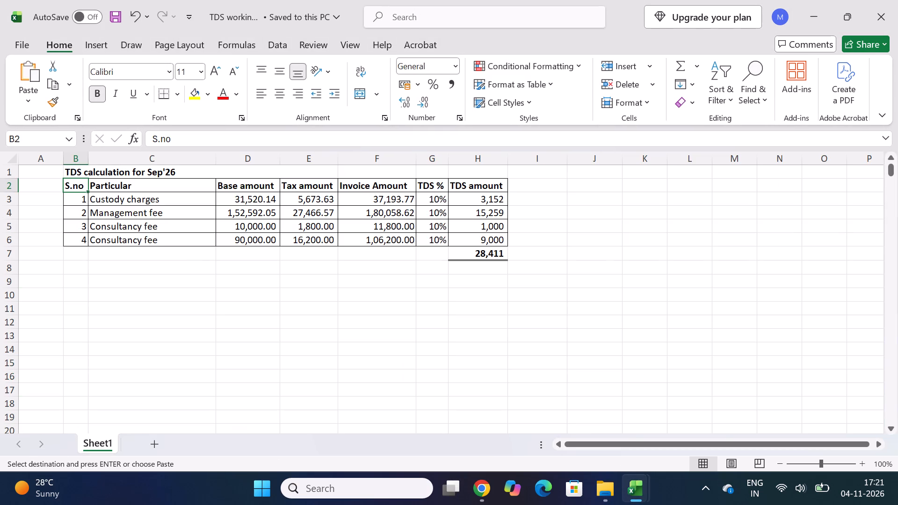
Examine the management fee base and tax amounts in the Sep'26 TDS calculation, and close the workbook.
{"action": "left_click", "coordinate": [260, 216]}
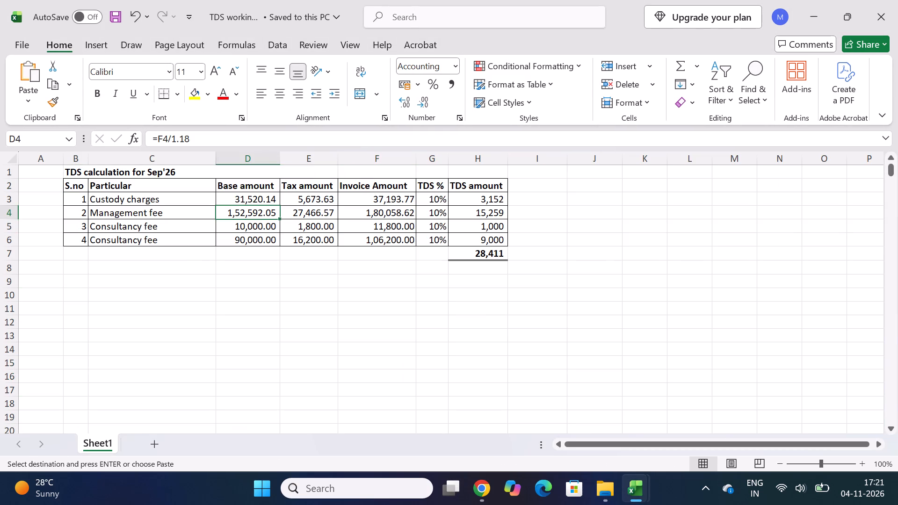
{"action": "left_click_drag", "start_coordinate": [295, 216], "coordinate": [270, 214]}
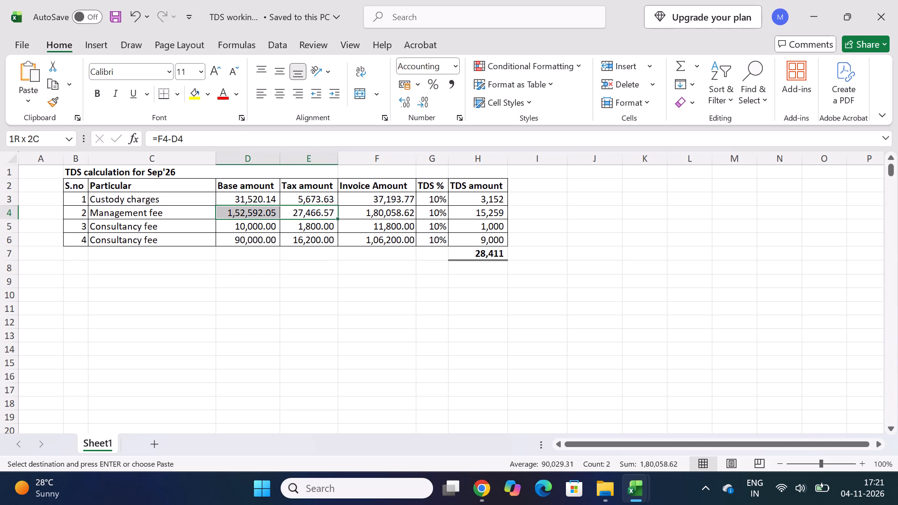
{"action": "left_click_drag", "start_coordinate": [270, 214], "coordinate": [263, 214]}
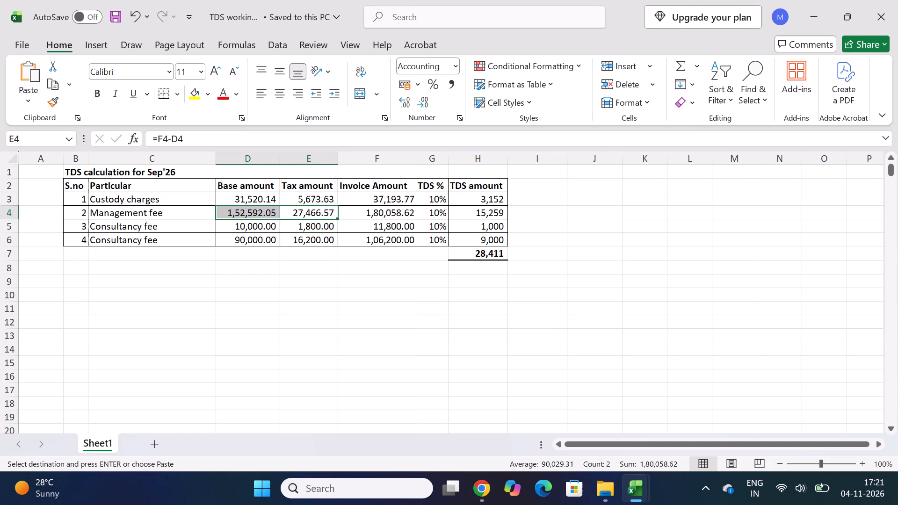
{"action": "left_click", "coordinate": [297, 216]}
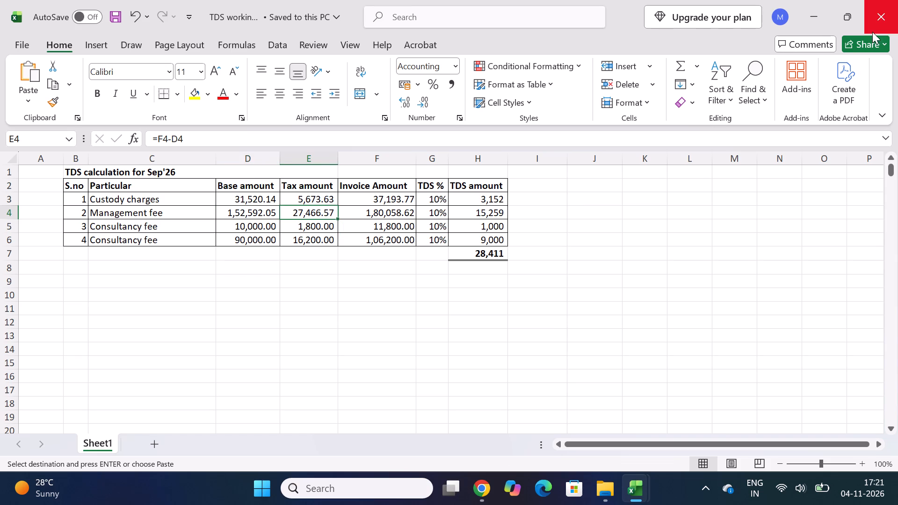
{"action": "left_click", "coordinate": [874, 31]}
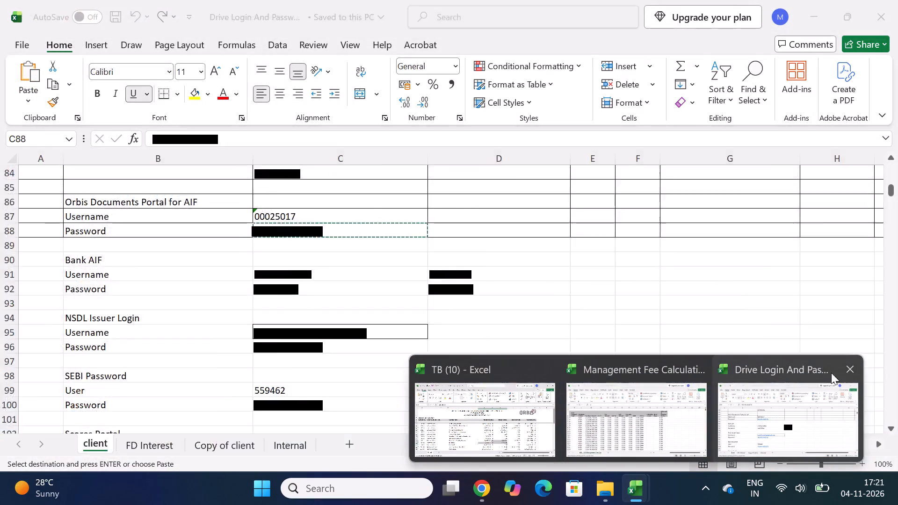
Close the Drive Login And Password workbook.
{"action": "left_click", "coordinate": [843, 370]}
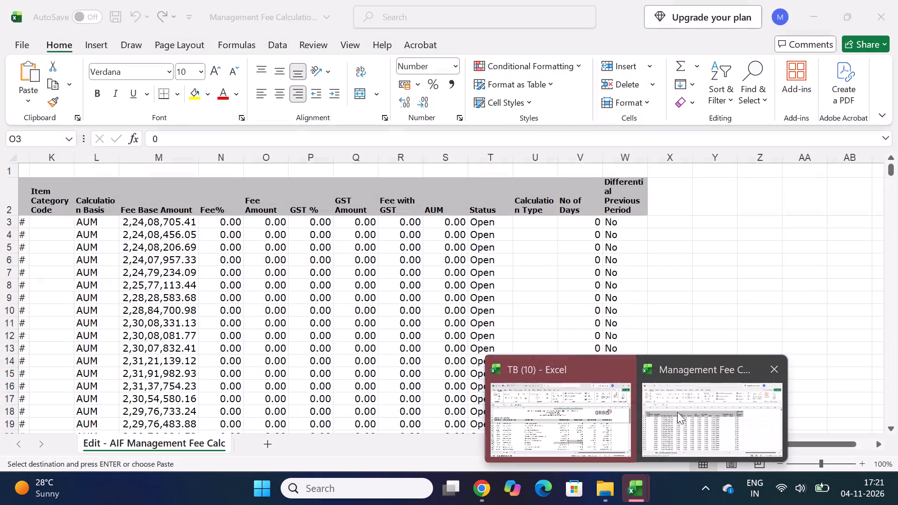
Check the sum of the whole Fee with GST column in the Management Fee Calculation workbook.
{"action": "left_click", "coordinate": [678, 412]}
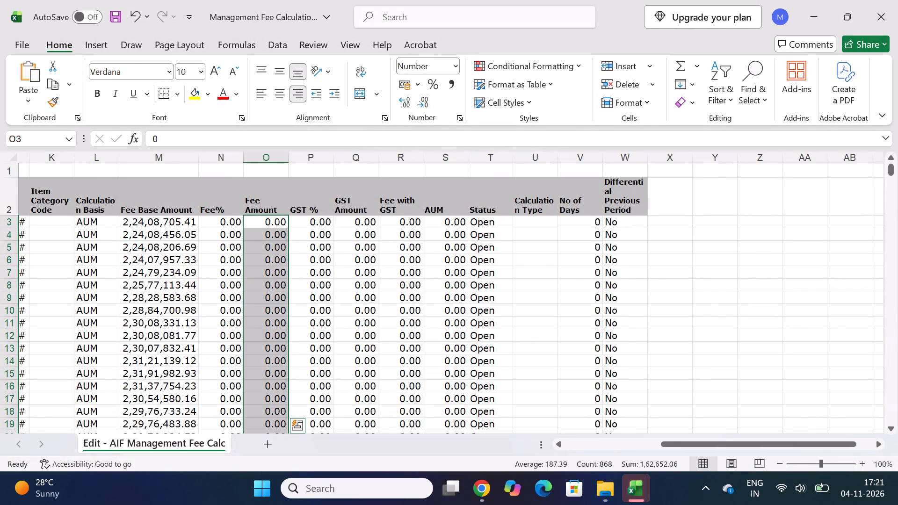
{"action": "scroll", "coordinate": [318, 231], "scroll_direction": "right", "scroll_amount": 1}
{"action": "left_click", "coordinate": [395, 221]}
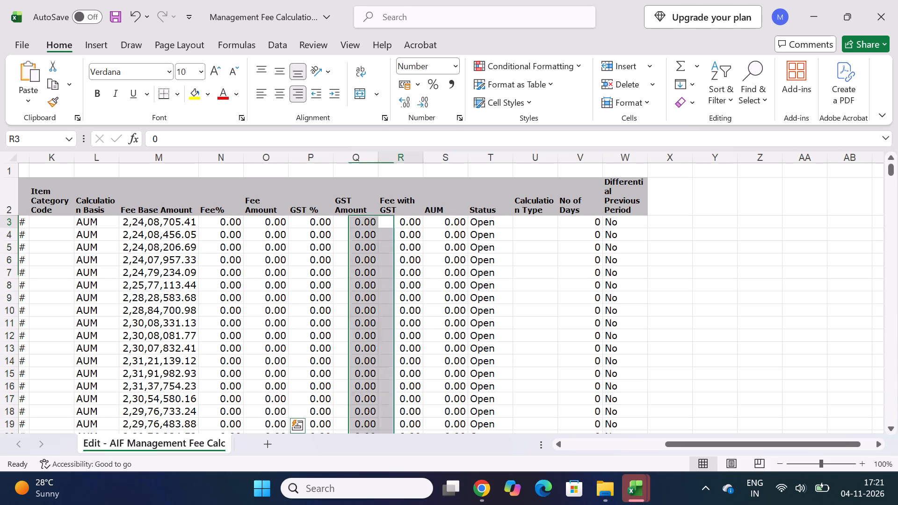
{"action": "key", "text": "ctrl+shift+Down"}
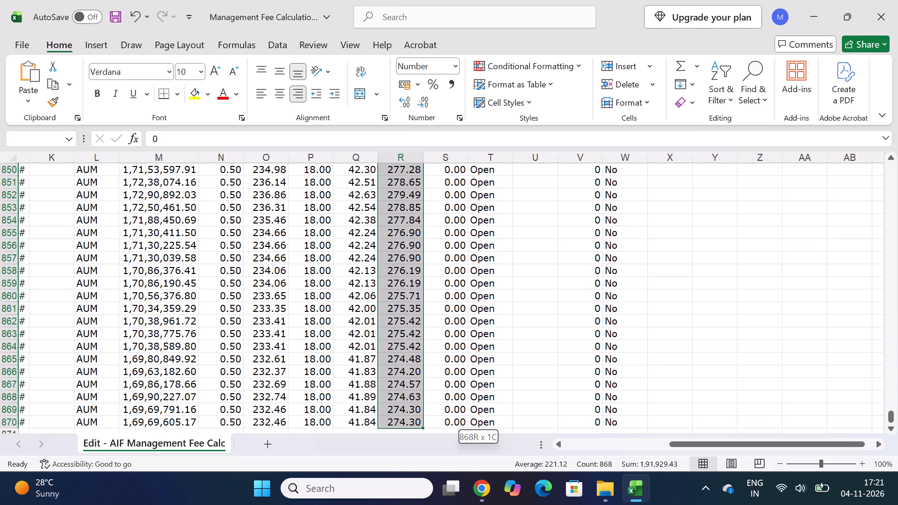
{"action": "scroll", "coordinate": [460, 261], "scroll_direction": "down", "scroll_amount": 1}
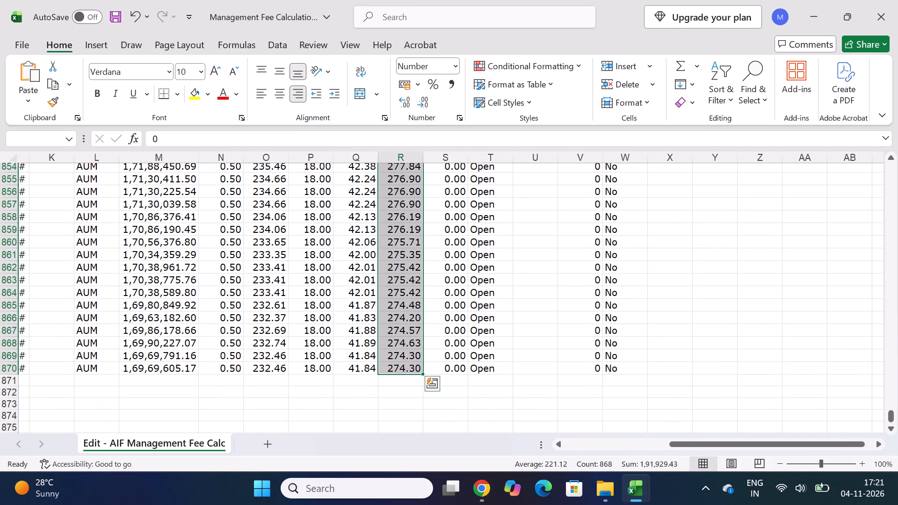
Review the opening balances and debit amounts of Provision for Operating Expenses and TDS Payable in the TB (10) trial balance.
{"action": "key", "text": "alt+Tab"}
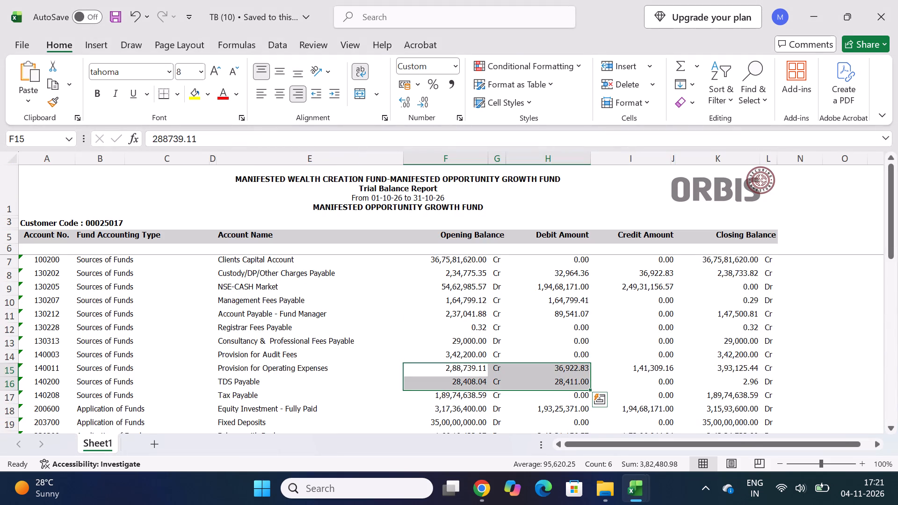
{"action": "left_click_drag", "start_coordinate": [458, 368], "coordinate": [535, 385]}
{"action": "key", "text": "alt+Tab"}
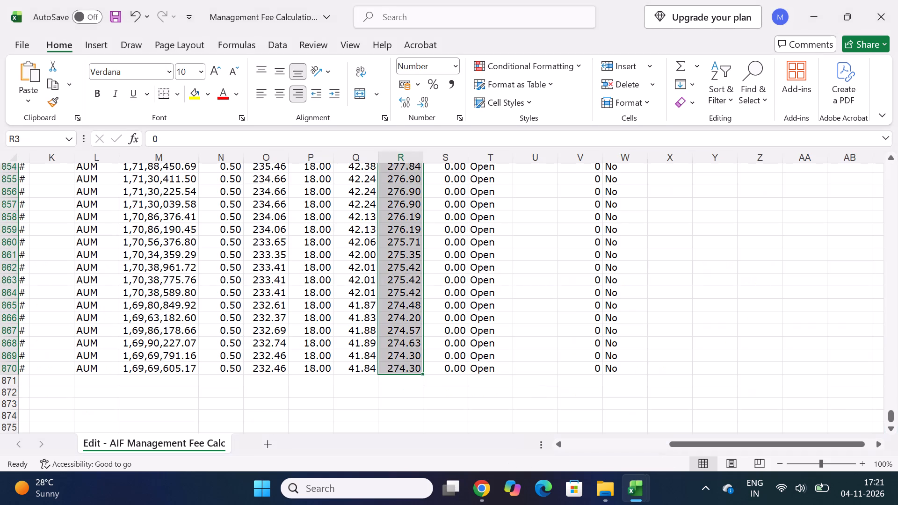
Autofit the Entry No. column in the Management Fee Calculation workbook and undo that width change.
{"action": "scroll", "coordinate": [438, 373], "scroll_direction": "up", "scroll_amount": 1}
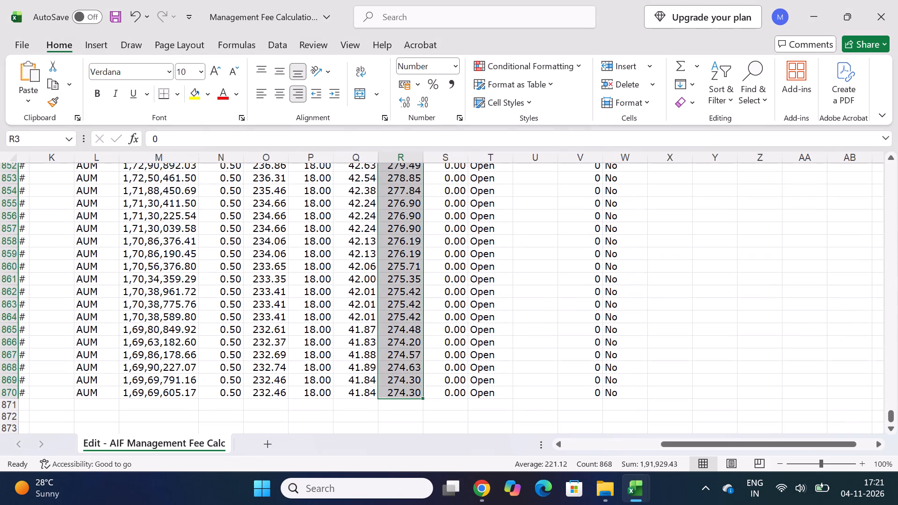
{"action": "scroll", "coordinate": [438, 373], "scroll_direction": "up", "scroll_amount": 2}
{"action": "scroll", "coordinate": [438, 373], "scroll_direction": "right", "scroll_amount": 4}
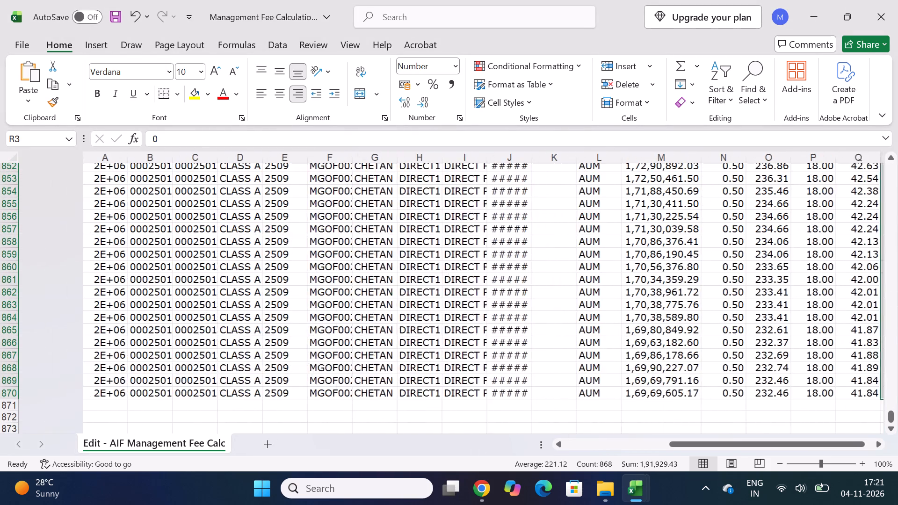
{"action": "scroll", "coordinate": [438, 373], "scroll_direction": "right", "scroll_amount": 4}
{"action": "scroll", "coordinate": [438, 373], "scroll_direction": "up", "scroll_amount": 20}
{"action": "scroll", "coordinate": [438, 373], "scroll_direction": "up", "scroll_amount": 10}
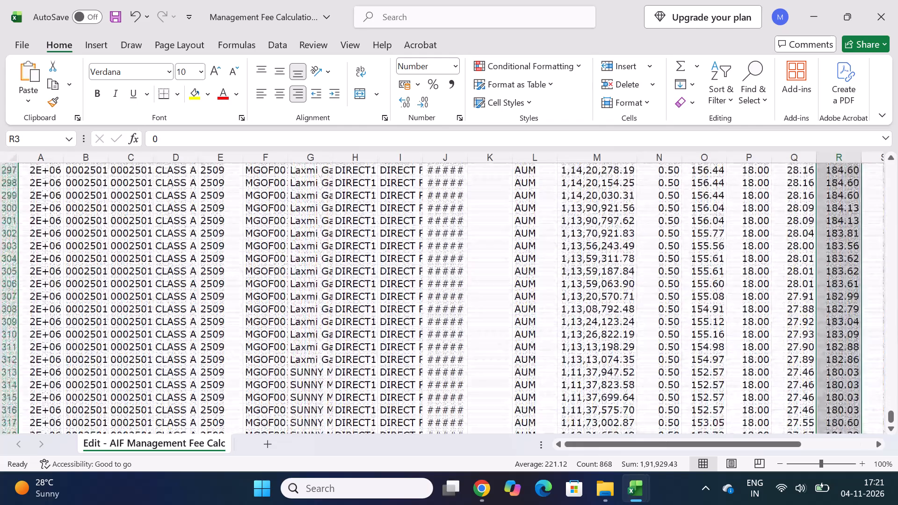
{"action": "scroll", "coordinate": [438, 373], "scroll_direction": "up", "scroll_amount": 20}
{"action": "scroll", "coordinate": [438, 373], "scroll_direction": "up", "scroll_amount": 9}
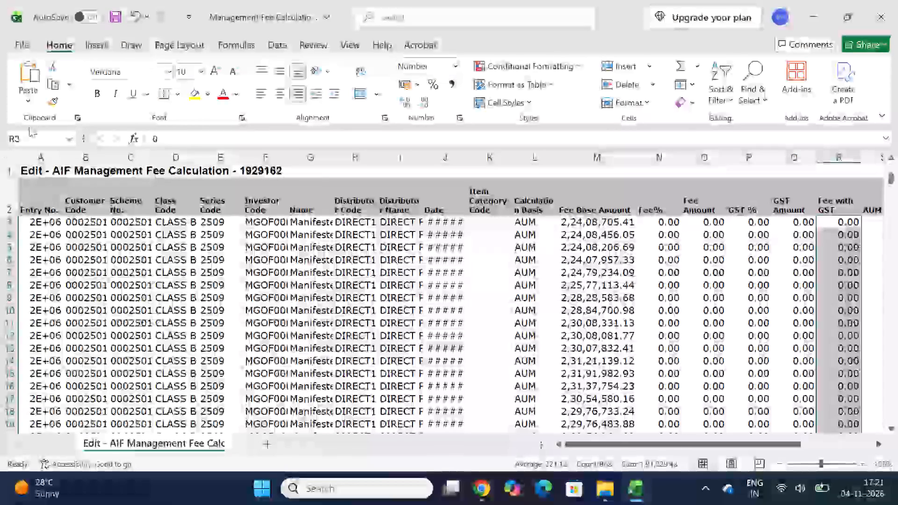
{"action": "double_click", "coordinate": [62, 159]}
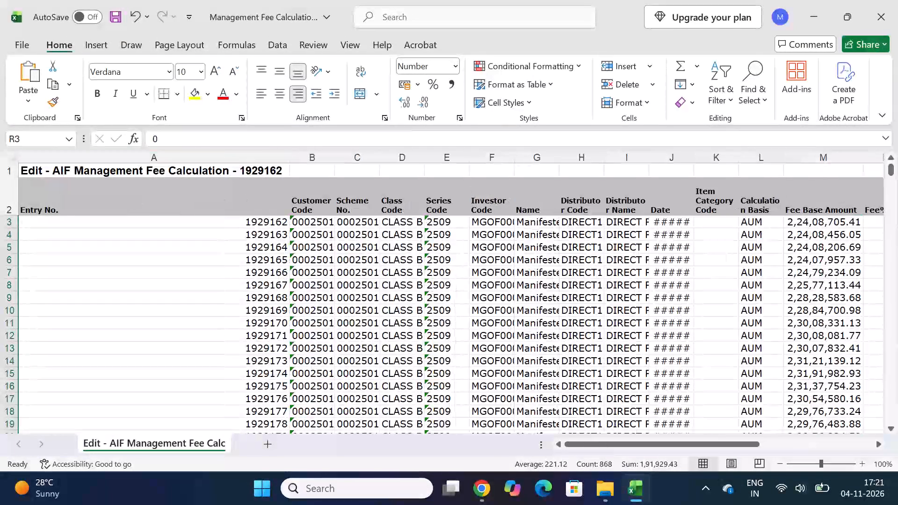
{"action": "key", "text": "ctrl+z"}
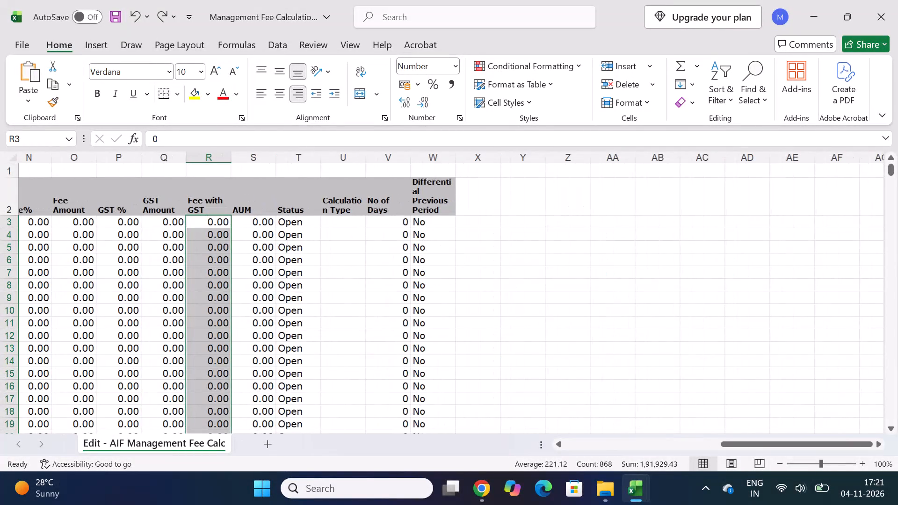
Autofit the widths of the Distributor Name and Date columns in the management fee calculation sheet.
{"action": "scroll", "coordinate": [246, 251], "scroll_direction": "right", "scroll_amount": 5}
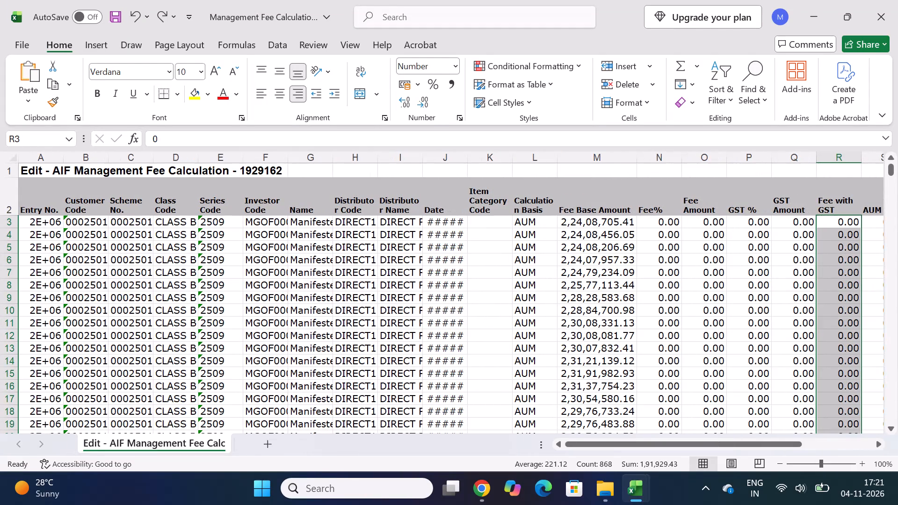
{"action": "double_click", "coordinate": [421, 160]}
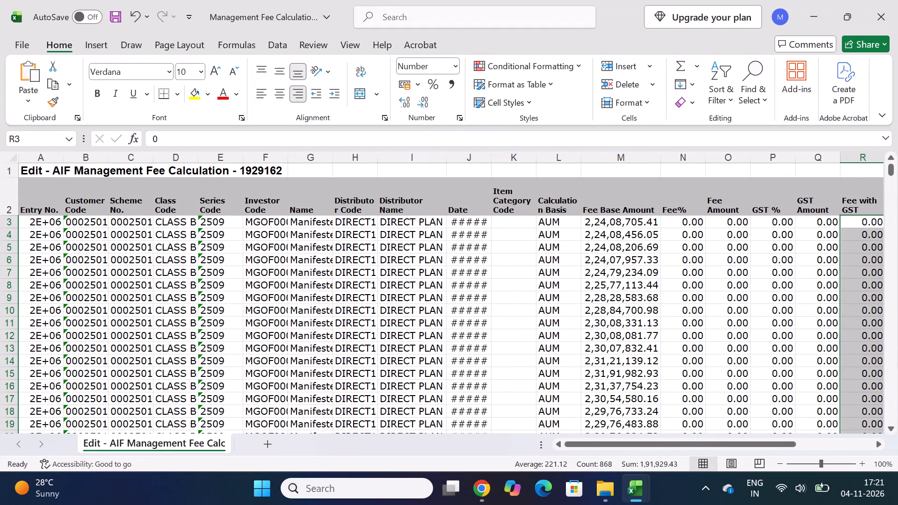
{"action": "double_click", "coordinate": [491, 163]}
Examine the daily entries in the Date column for the first Class B and Class C investors.
{"action": "left_click", "coordinate": [491, 225]}
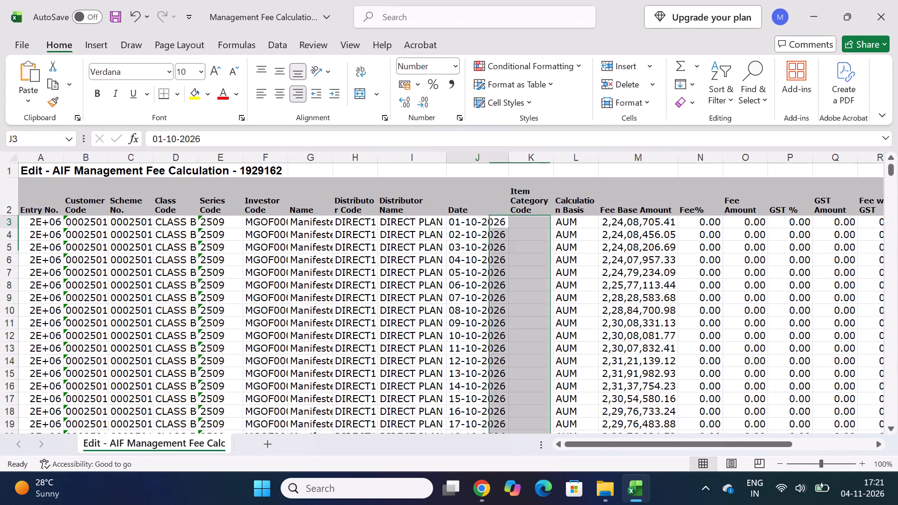
{"action": "key", "text": "Down"}
{"action": "key", "text": "Down"}
{"action": "key", "text": "Down"}
{"action": "key", "text": "Down"}
{"action": "key", "text": "Down"}
{"action": "key", "text": "Down"}
{"action": "key", "text": "Down"}
{"action": "key", "text": "Down"}
{"action": "key", "text": "Down"}
{"action": "key", "text": "Down"}
{"action": "key", "text": "Down"}
{"action": "key", "text": "Down"}
{"action": "key", "text": "Down"}
{"action": "key", "text": "Down"}
{"action": "key", "text": "Down"}
{"action": "key", "text": "Down"}
{"action": "key", "text": "Down"}
{"action": "key", "text": "Down"}
{"action": "key", "text": "Down"}
{"action": "key", "text": "Down"}
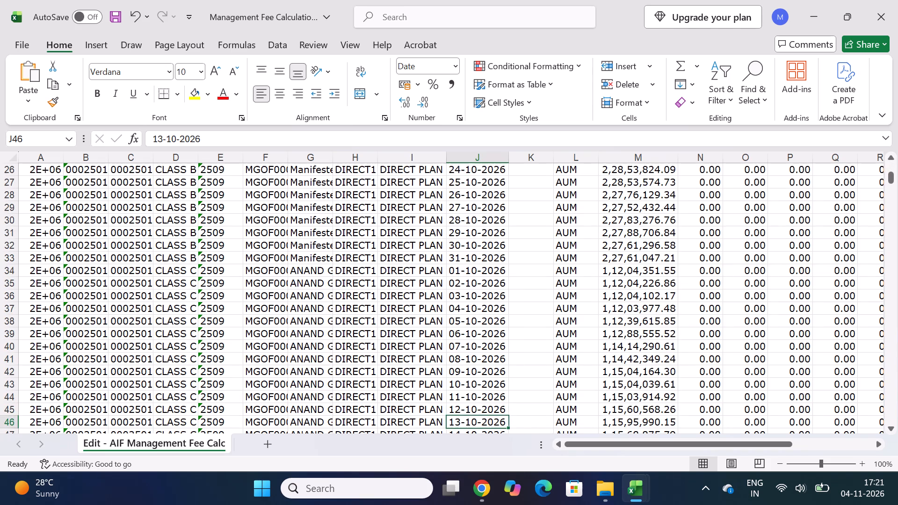
{"action": "key", "text": "Up"}
{"action": "key", "text": "Up"}
{"action": "key", "text": "Up"}
{"action": "key", "text": "Up"}
{"action": "key", "text": "Up"}
{"action": "key", "text": "Up"}
{"action": "key", "text": "Up"}
{"action": "key", "text": "Up"}
{"action": "key", "text": "Up"}
{"action": "key", "text": "Up"}
{"action": "key", "text": "Up"}
{"action": "key", "text": "Up"}
{"action": "key", "text": "Up"}
{"action": "key", "text": "Up"}
{"action": "key", "text": "Up"}
{"action": "key", "text": "Up"}
{"action": "key", "text": "Up"}
{"action": "key", "text": "Up"}
{"action": "key", "text": "Up"}
{"action": "key", "text": "Up"}
{"action": "key", "text": "Up"}
{"action": "key", "text": "Up"}
{"action": "key", "text": "Up"}
{"action": "key", "text": "Up"}
{"action": "key", "text": "Up"}
{"action": "key", "text": "Up"}
{"action": "key", "text": "Up"}
{"action": "key", "text": "Up"}
{"action": "key", "text": "Up"}
{"action": "key", "text": "Up"}
{"action": "key", "text": "Up"}
{"action": "key", "text": "Up"}
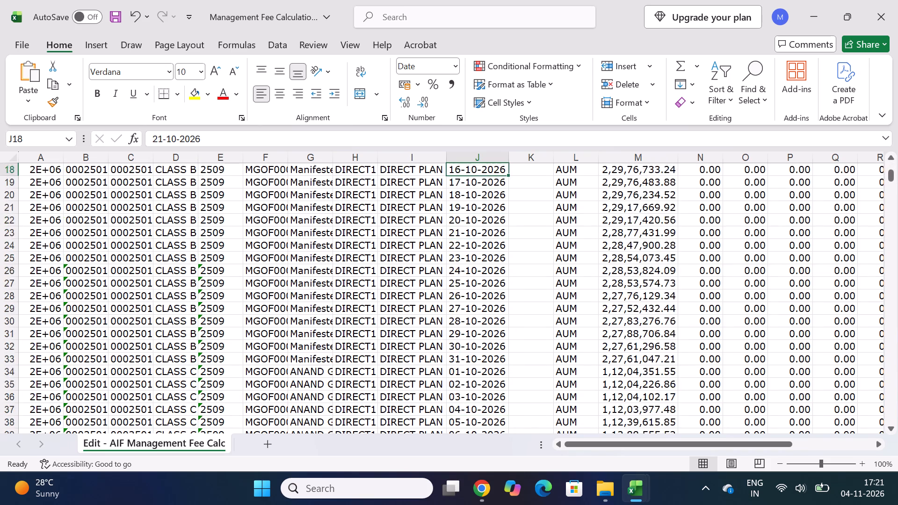
{"action": "key", "text": "Up"}
{"action": "key", "text": "Up"}
{"action": "key", "text": "Up"}
{"action": "key", "text": "Up"}
{"action": "key", "text": "Up"}
{"action": "key", "text": "Up"}
{"action": "key", "text": "Up"}
{"action": "key", "text": "Up"}
{"action": "key", "text": "Up"}
{"action": "key", "text": "Up"}
{"action": "key", "text": "Up"}
{"action": "key", "text": "Up"}
{"action": "key", "text": "Up"}
{"action": "key", "text": "Up"}
{"action": "key", "text": "Up"}
{"action": "key", "text": "Up"}
{"action": "key", "text": "Up"}
Select the first Class B investor's Date entries from 01-10-2026 to 31-10-2026 to check the days covered.
{"action": "key", "text": "Down"}
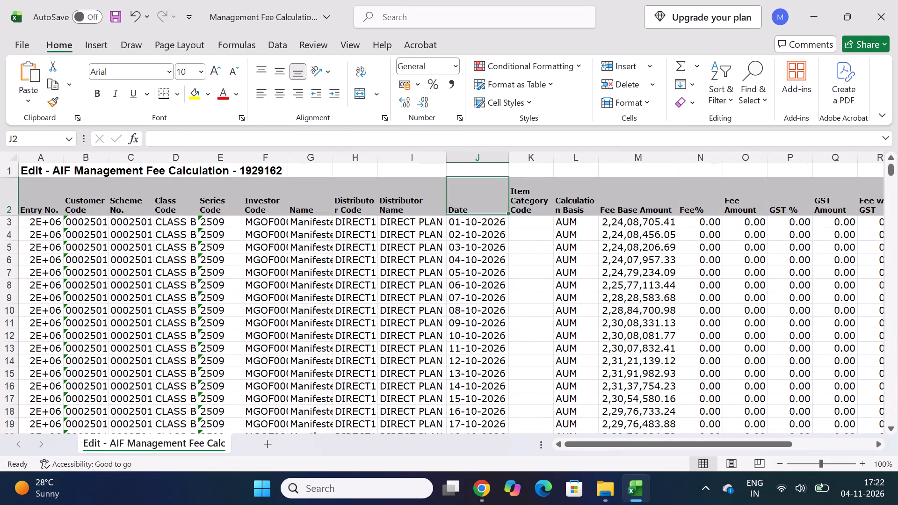
{"action": "key", "text": "Down"}
{"action": "key", "text": "Down"}
{"action": "key", "text": "Up"}
{"action": "key", "text": "shift+Down"}
{"action": "key", "text": "shift+Down"}
{"action": "key", "text": "shift+Down"}
{"action": "key", "text": "shift+Down"}
{"action": "key", "text": "shift+Down"}
{"action": "key", "text": "shift+Down"}
{"action": "key", "text": "shift+Down"}
{"action": "key", "text": "shift+Down"}
{"action": "key", "text": "shift+Down"}
{"action": "key", "text": "shift+Down"}
{"action": "key", "text": "shift+Down"}
{"action": "key", "text": "shift+Down"}
{"action": "key", "text": "shift+Down"}
{"action": "key", "text": "shift+Down"}
{"action": "key", "text": "shift+Down"}
{"action": "key", "text": "shift+Down"}
{"action": "key", "text": "shift+Down"}
{"action": "key", "text": "shift+Down"}
{"action": "key", "text": "shift+Down"}
{"action": "key", "text": "shift+Down"}
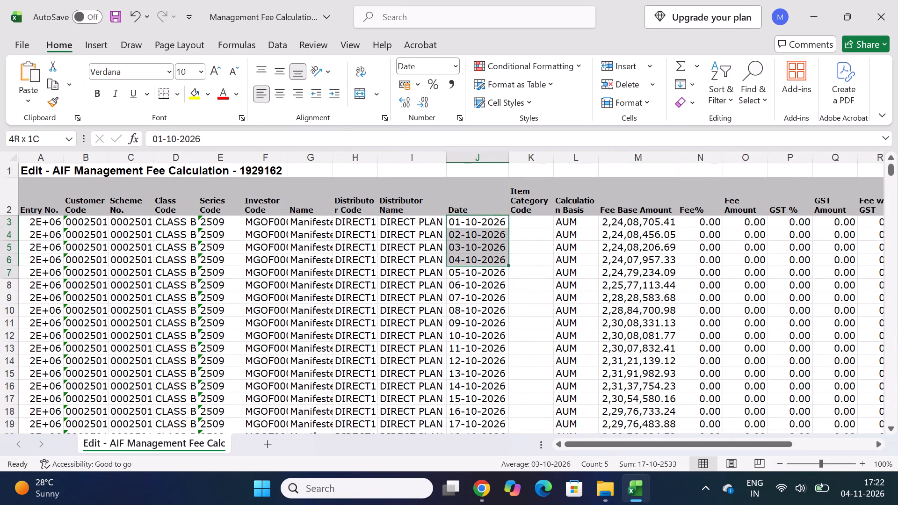
{"action": "key", "text": "shift+Up"}
{"action": "key", "text": "shift+Up"}
{"action": "key", "text": "shift+Up"}
{"action": "key", "text": "shift+Up"}
{"action": "key", "text": "shift+Up"}
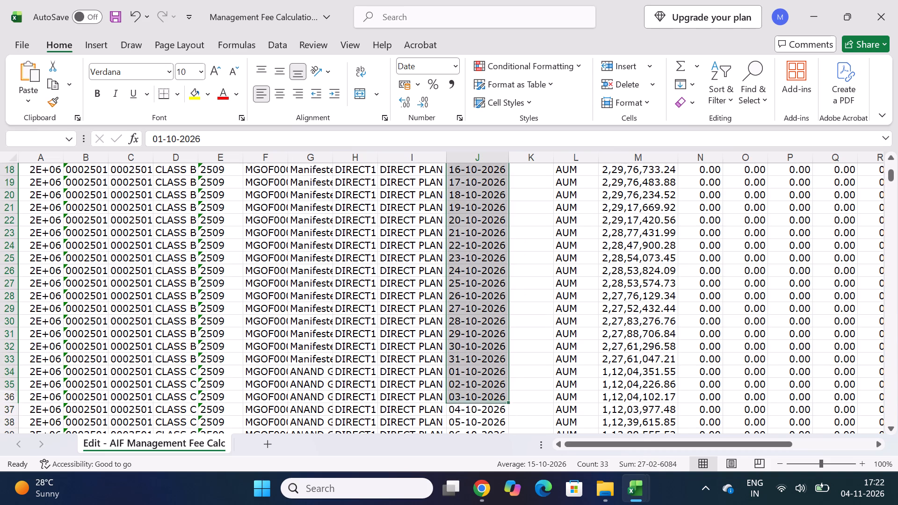
{"action": "key", "text": "shift+Up"}
{"action": "key", "text": "shift+Down"}
{"action": "key", "text": "shift+Down"}
{"action": "key", "text": "shift+Down"}
{"action": "key", "text": "shift+Down"}
{"action": "key", "text": "shift+Down"}
{"action": "key", "text": "shift+Down"}
{"action": "key", "text": "shift+Down"}
{"action": "key", "text": "shift+Down"}
{"action": "key", "text": "shift+Down"}
{"action": "key", "text": "shift+Down"}
{"action": "key", "text": "shift+Down"}
{"action": "key", "text": "shift+Down"}
{"action": "key", "text": "shift+Down"}
{"action": "key", "text": "shift+Down"}
{"action": "key", "text": "shift+Down"}
{"action": "key", "text": "shift+Down"}
{"action": "key", "text": "shift+Down"}
{"action": "key", "text": "shift+Down"}
{"action": "key", "text": "shift+Down"}
{"action": "key", "text": "shift+Down"}
{"action": "key", "text": "shift+Down"}
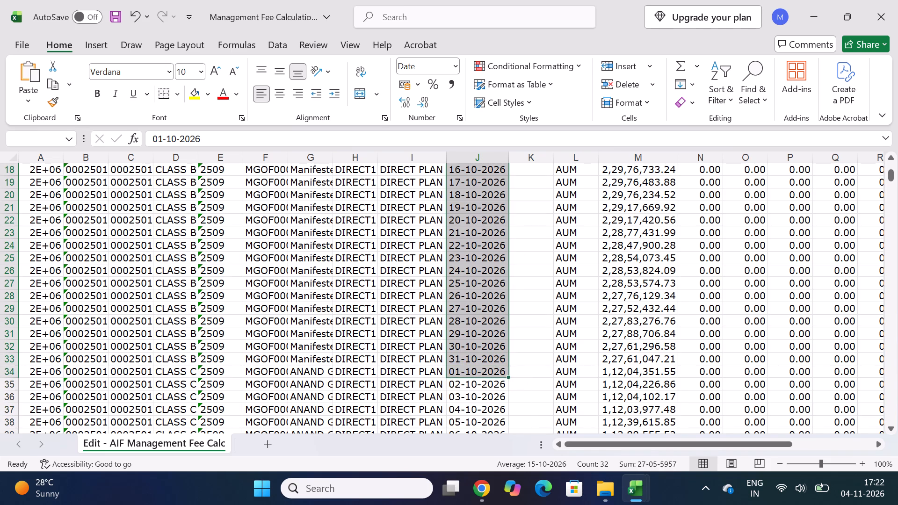
{"action": "key", "text": "shift+Up"}
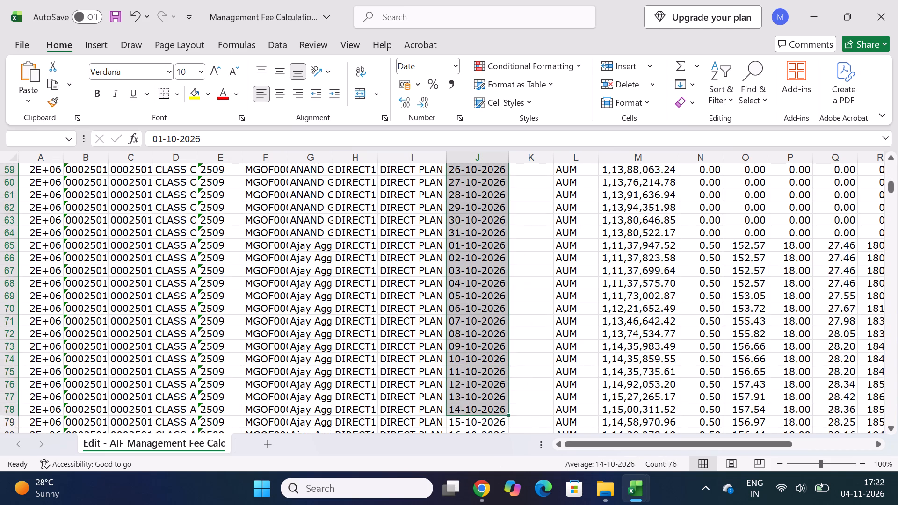
Extend the Date column selection through the Class C and Class A investors to examine their daily October 2026 entries.
{"action": "key", "text": "shift+Down"}
{"action": "key", "text": "shift+Down"}
{"action": "key", "text": "shift+Down"}
{"action": "key", "text": "shift+Down"}
{"action": "key", "text": "shift+Down"}
{"action": "key", "text": "shift+Down"}
{"action": "key", "text": "shift+Down"}
{"action": "key", "text": "shift+Down"}
{"action": "key", "text": "shift+Down"}
{"action": "key", "text": "shift+Down"}
{"action": "key", "text": "shift+Down"}
{"action": "key", "text": "shift+Down"}
{"action": "key", "text": "shift+Down"}
{"action": "key", "text": "shift+Down"}
{"action": "key", "text": "shift+Down"}
{"action": "key", "text": "shift+Down"}
{"action": "key", "text": "shift+Down"}
{"action": "key", "text": "shift+Down"}
{"action": "key", "text": "shift+Down"}
{"action": "key", "text": "shift+Down"}
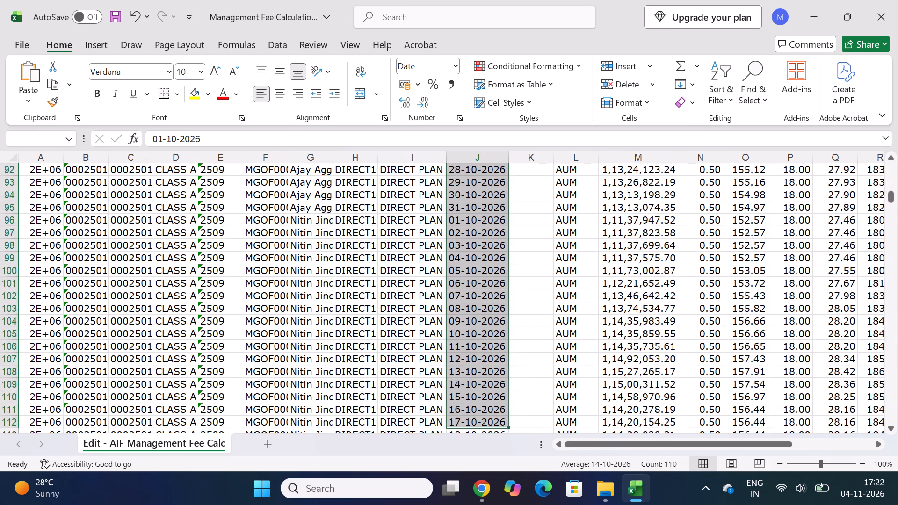
{"action": "key", "text": "shift+Down"}
{"action": "key", "text": "shift+Down"}
{"action": "key", "text": "shift+Down"}
{"action": "key", "text": "shift+Down"}
{"action": "key", "text": "shift+Down"}
{"action": "key", "text": "shift+Down"}
{"action": "key", "text": "shift+Down"}
{"action": "key", "text": "shift+Down"}
{"action": "key", "text": "shift+Down"}
{"action": "key", "text": "shift+Down"}
{"action": "key", "text": "shift+Down"}
{"action": "key", "text": "shift+Down"}
{"action": "key", "text": "shift+Down"}
{"action": "key", "text": "shift+Down"}
{"action": "key", "text": "shift+Down"}
{"action": "key", "text": "shift+Down"}
{"action": "key", "text": "shift+Down"}
{"action": "key", "text": "shift+Down"}
{"action": "key", "text": "shift+Down"}
{"action": "key", "text": "shift+Down"}
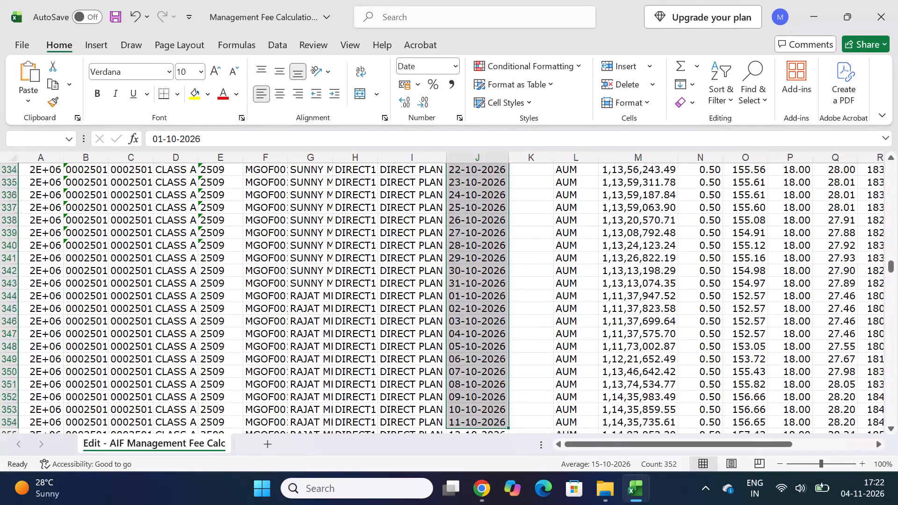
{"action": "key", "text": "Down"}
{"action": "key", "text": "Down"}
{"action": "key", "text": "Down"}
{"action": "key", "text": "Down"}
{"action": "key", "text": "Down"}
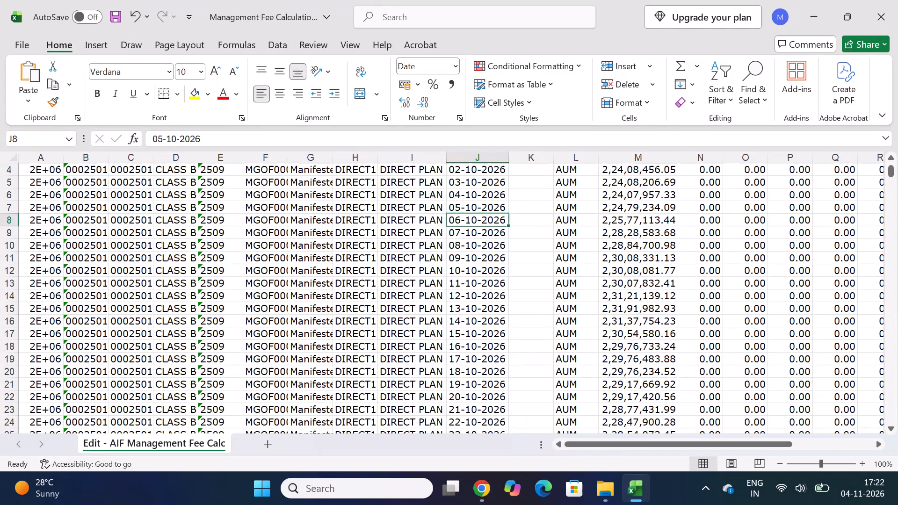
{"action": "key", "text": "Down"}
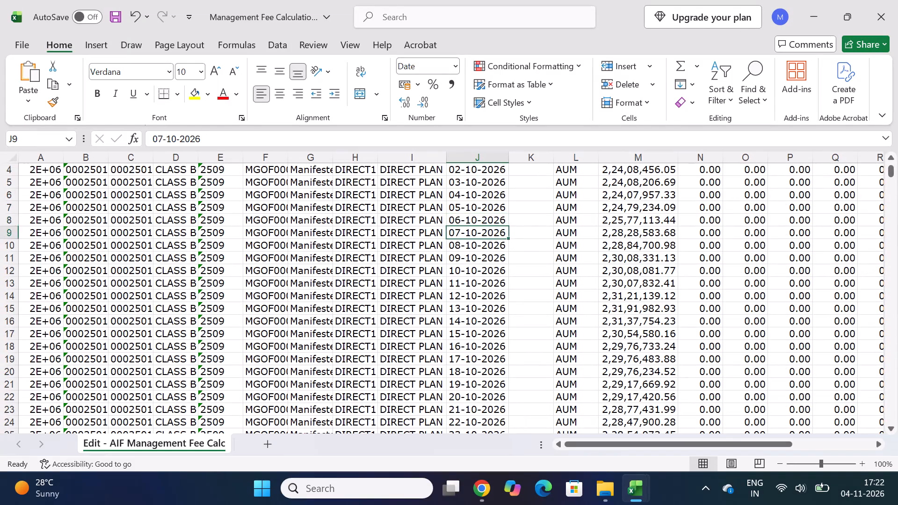
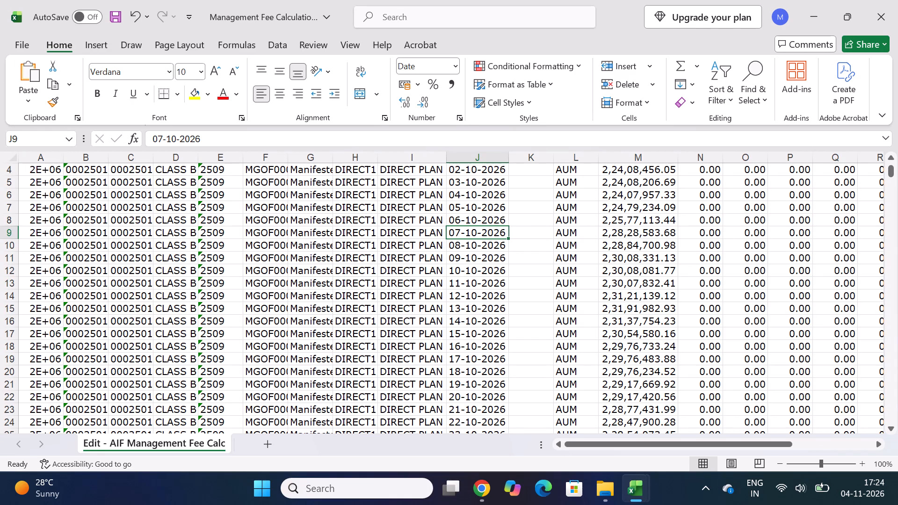
Select all Fee Base Amount entries from the first Class B row to the last Class A row to review their total.
{"action": "scroll", "coordinate": [622, 183], "scroll_direction": "up", "scroll_amount": 11}
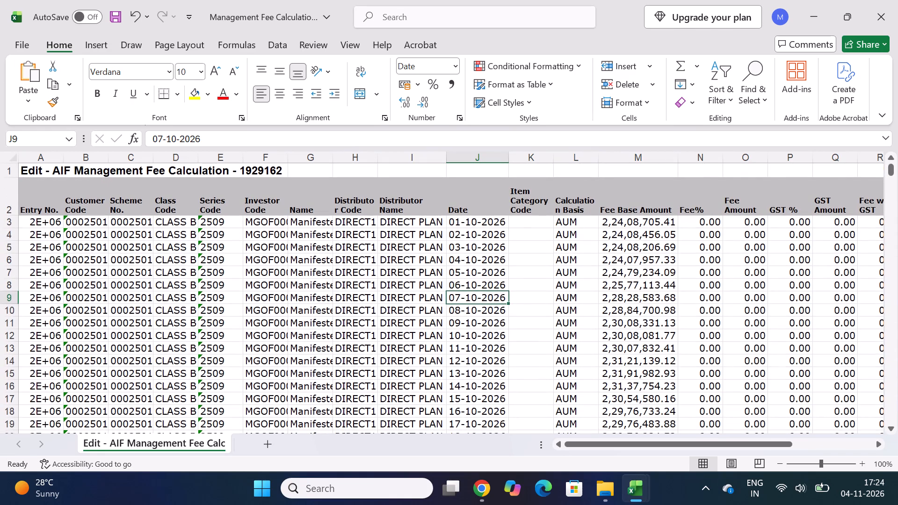
{"action": "left_click", "coordinate": [640, 221]}
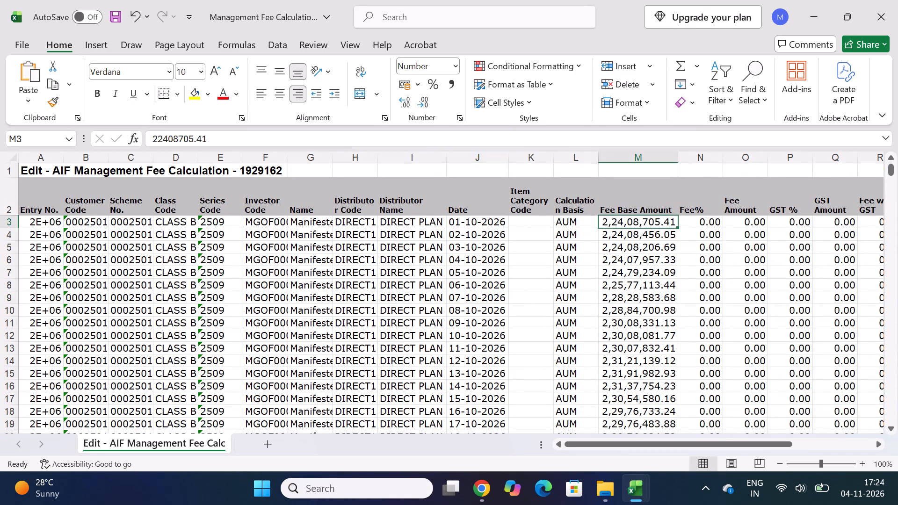
{"action": "key", "text": "ctrl+shift+Down"}
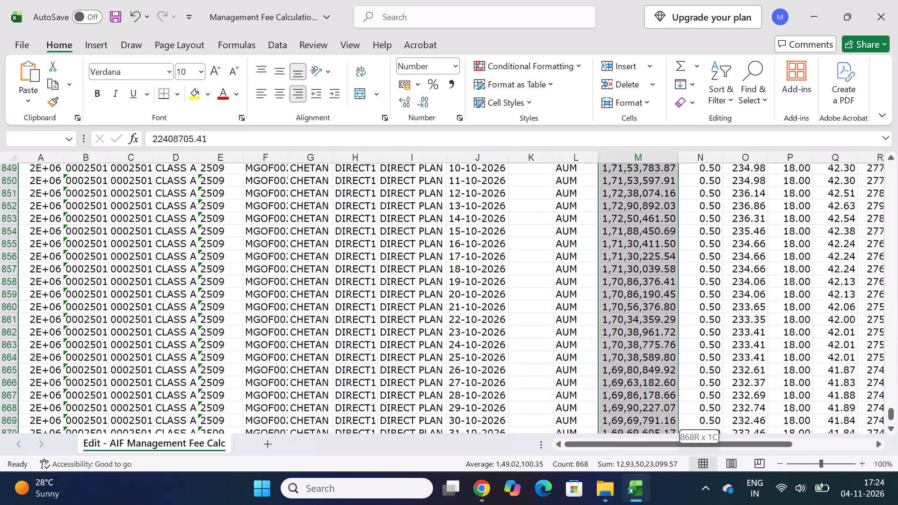
Select all Fee% entries from the first Class B row to the last Class A row to check the rates applied.
{"action": "scroll", "coordinate": [640, 221], "scroll_direction": "up", "scroll_amount": 20}
{"action": "scroll", "coordinate": [640, 221], "scroll_direction": "up", "scroll_amount": 1}
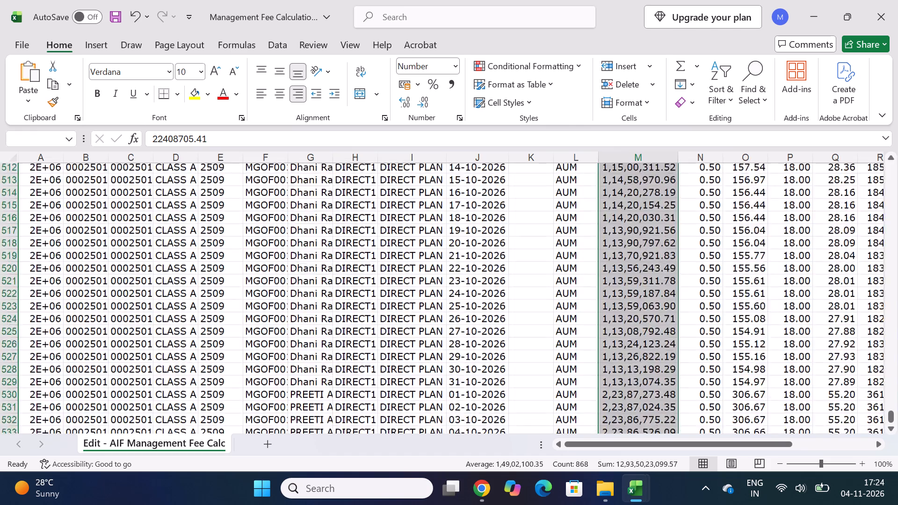
{"action": "scroll", "coordinate": [640, 221], "scroll_direction": "up", "scroll_amount": 20}
{"action": "scroll", "coordinate": [640, 221], "scroll_direction": "up", "scroll_amount": 20}
{"action": "scroll", "coordinate": [640, 221], "scroll_direction": "up", "scroll_amount": 4}
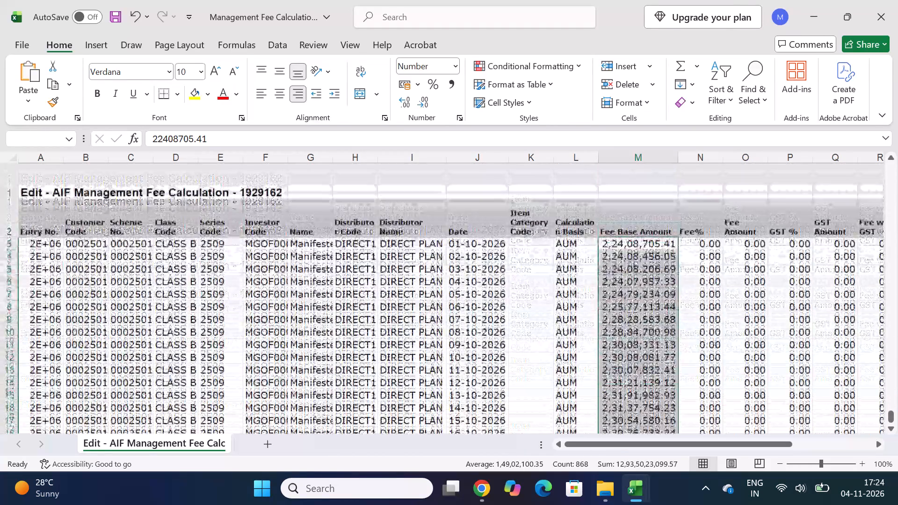
{"action": "scroll", "coordinate": [640, 221], "scroll_direction": "up", "scroll_amount": 12}
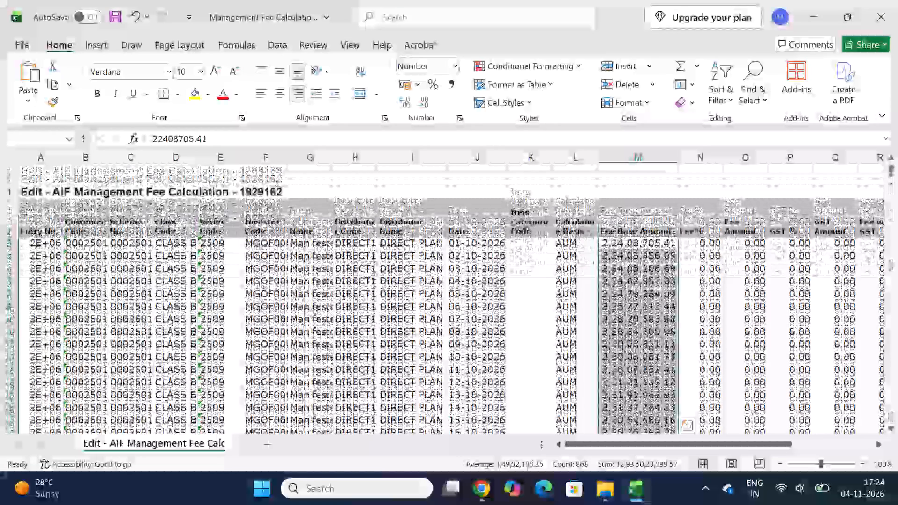
{"action": "left_click", "coordinate": [684, 220]}
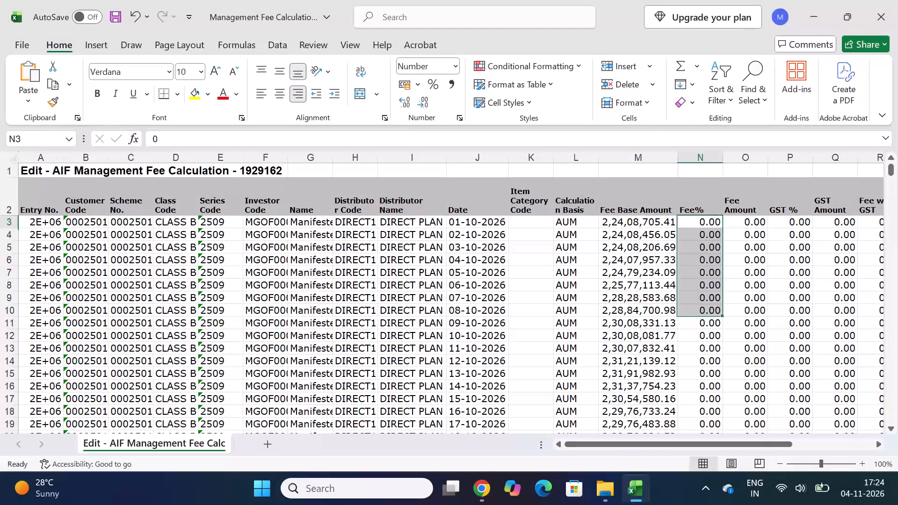
{"action": "key", "text": "ctrl+shift+Down"}
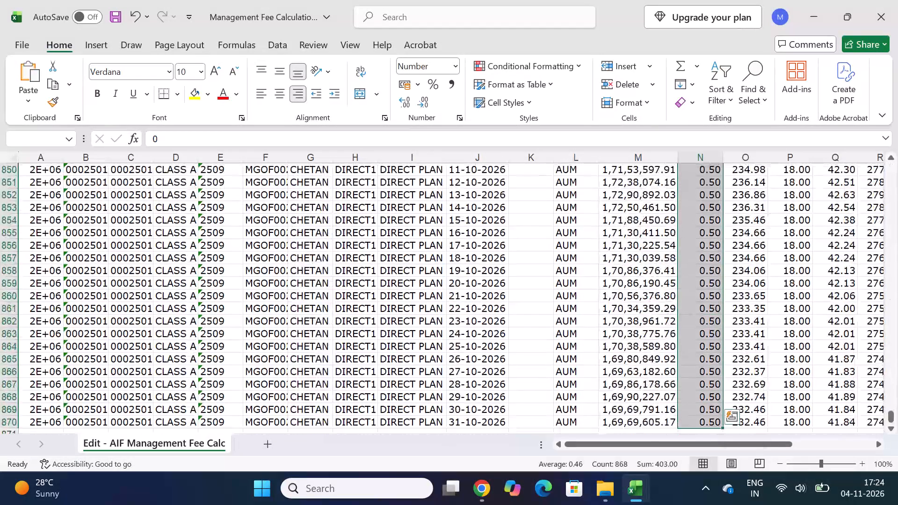
Select all Fee Amount entries from the first Class B row to the last Class A row and examine the column's total.
{"action": "scroll", "coordinate": [748, 172], "scroll_direction": "up", "scroll_amount": 4}
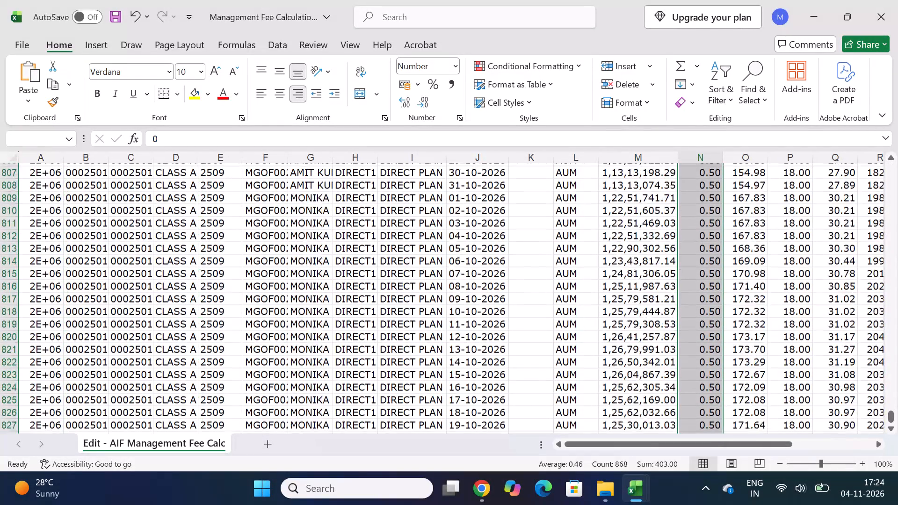
{"action": "scroll", "coordinate": [748, 172], "scroll_direction": "up", "scroll_amount": 13}
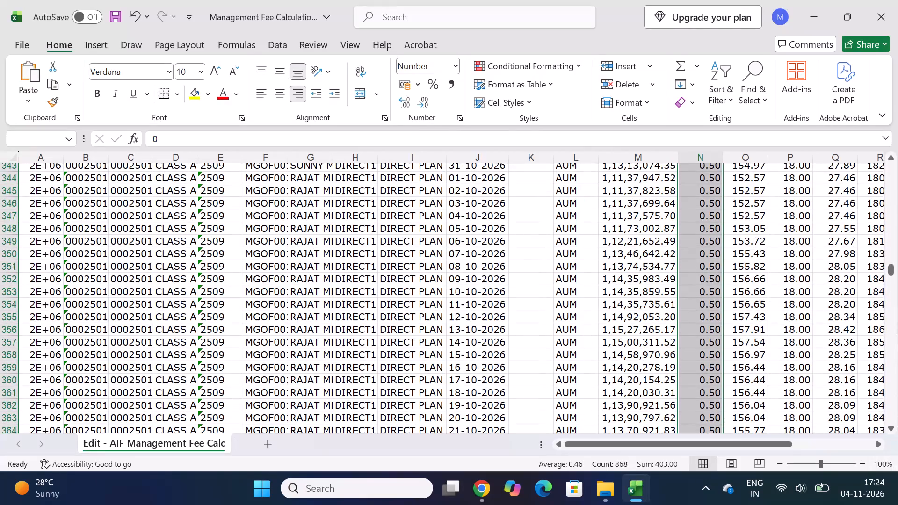
{"action": "left_click_drag", "start_coordinate": [894, 269], "coordinate": [897, 182]}
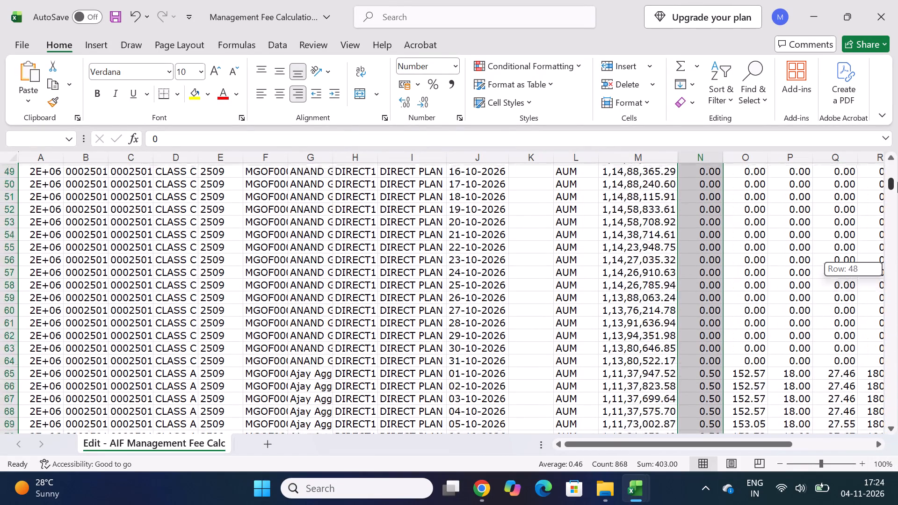
{"action": "left_click_drag", "start_coordinate": [897, 182], "coordinate": [869, 163]}
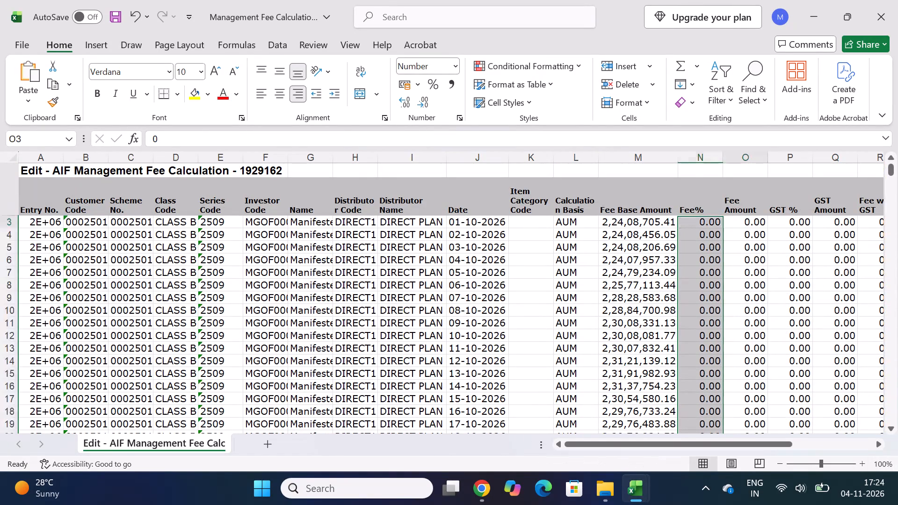
{"action": "left_click", "coordinate": [748, 217]}
{"action": "key", "text": "ctrl+shift+Down"}
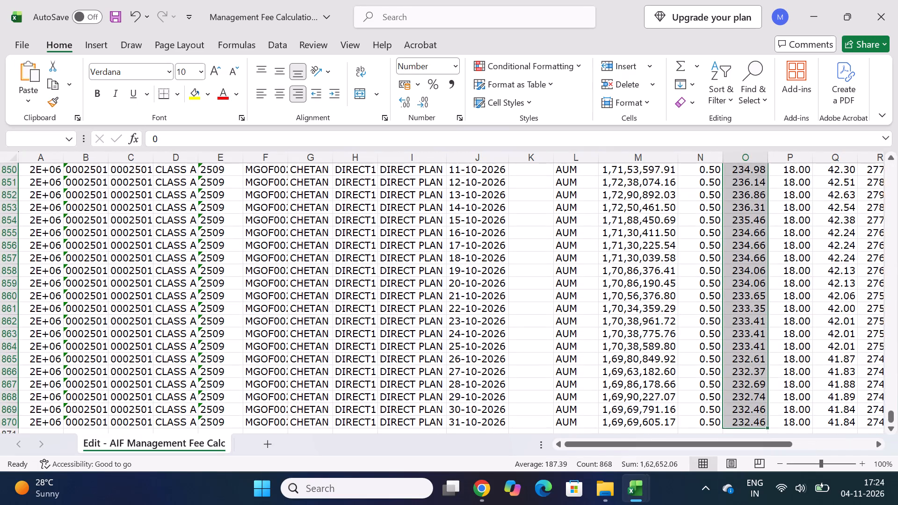
{"action": "scroll", "coordinate": [744, 242], "scroll_direction": "down", "scroll_amount": 1}
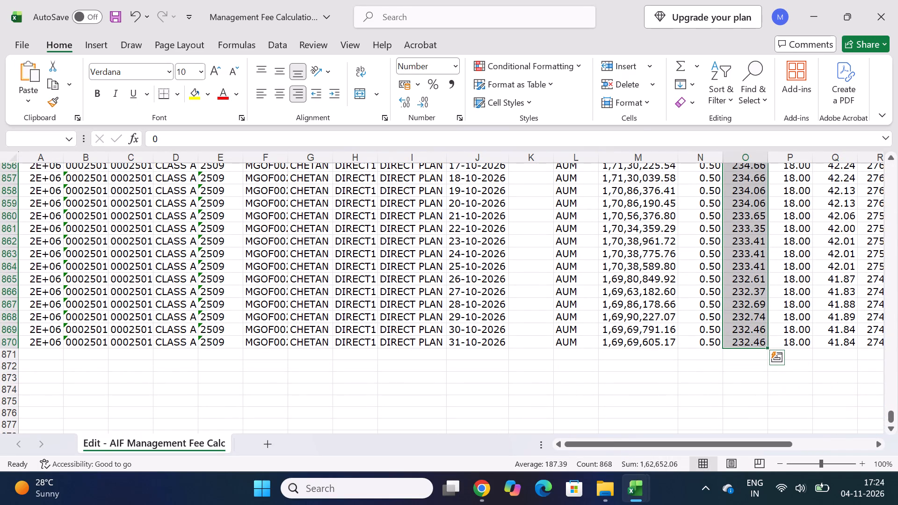
{"action": "scroll", "coordinate": [734, 403], "scroll_direction": "up", "scroll_amount": 2}
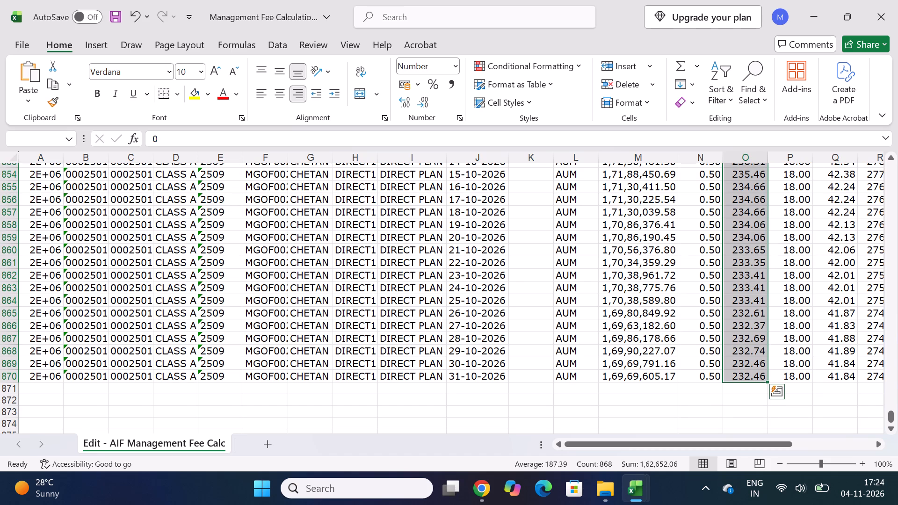